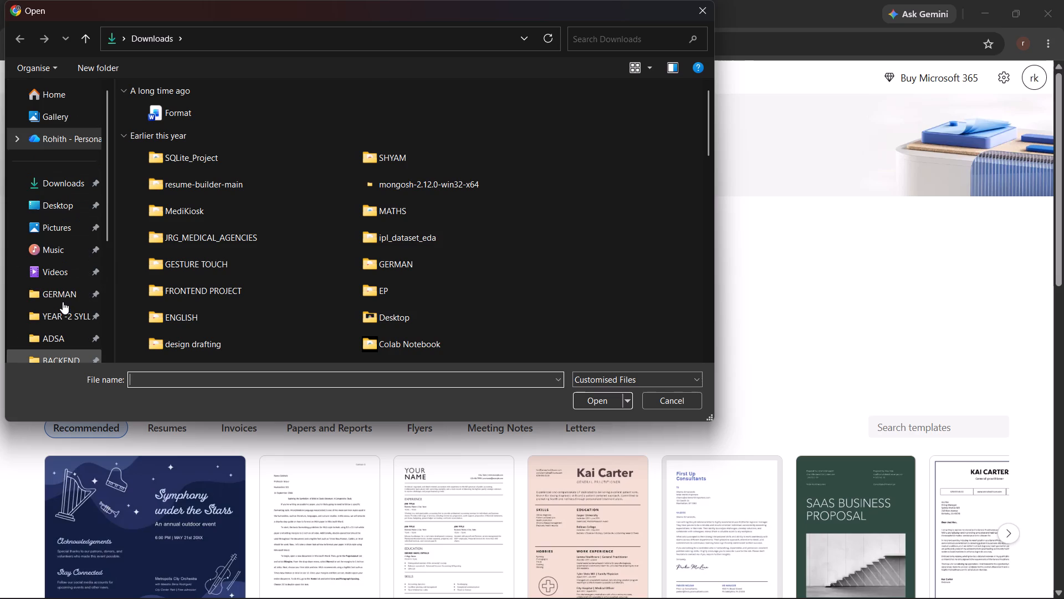
Open the RM_ASSIGNMENT_1 document from the RM folder inside Downloads > Y2_T1.
left_click(49, 186)
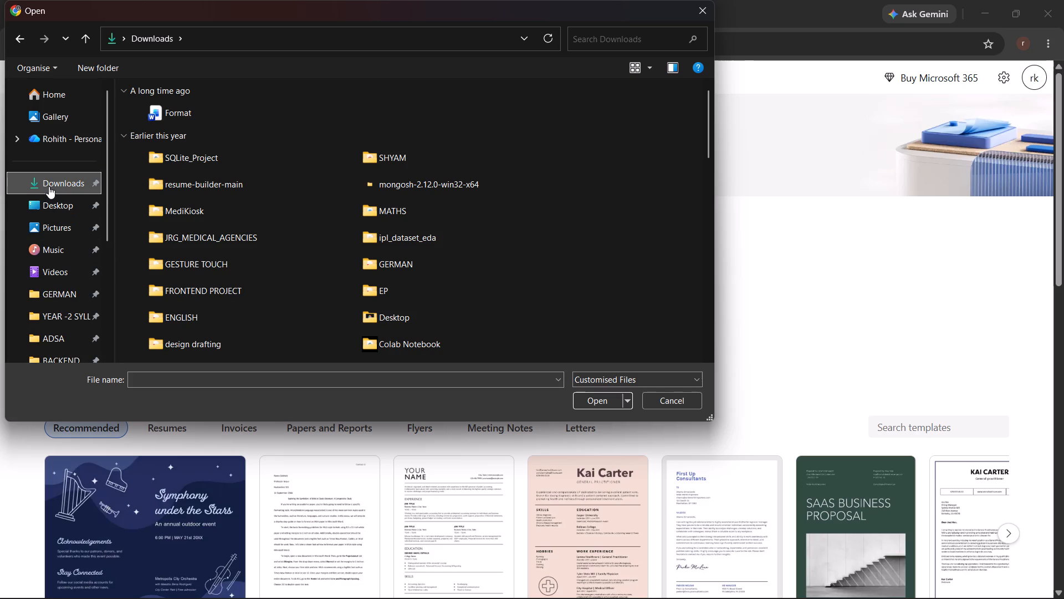
scroll(388, 270, "down", 6)
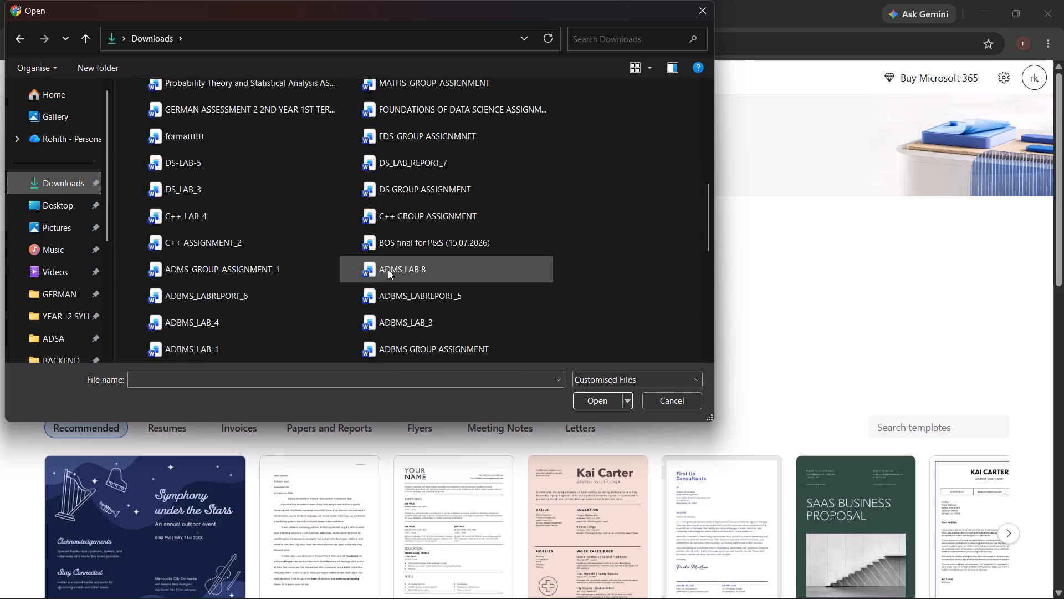
scroll(388, 270, "down", 4)
scroll(308, 308, "down", 1)
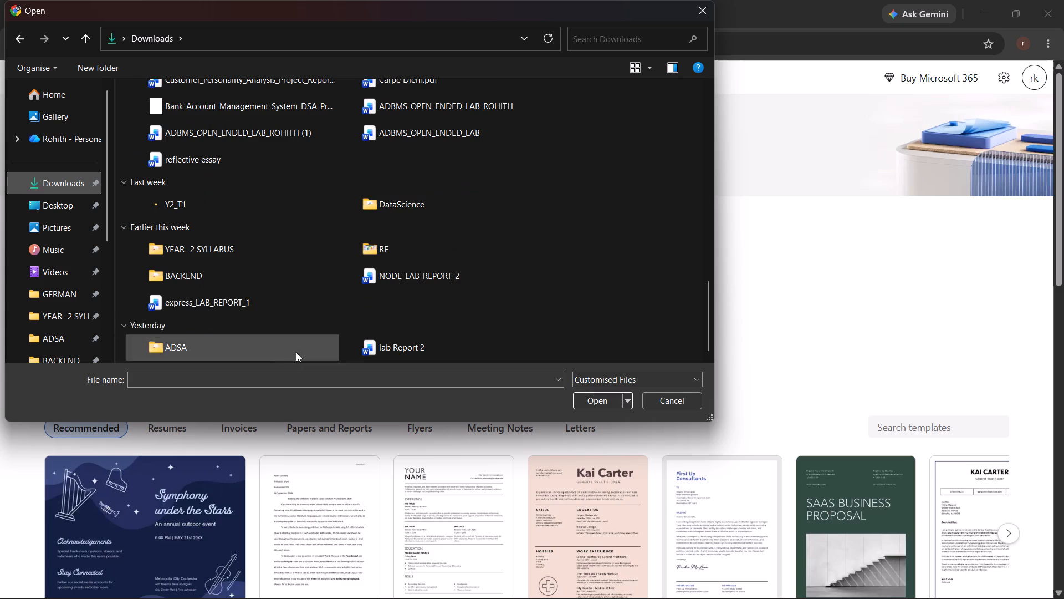
double_click(187, 202)
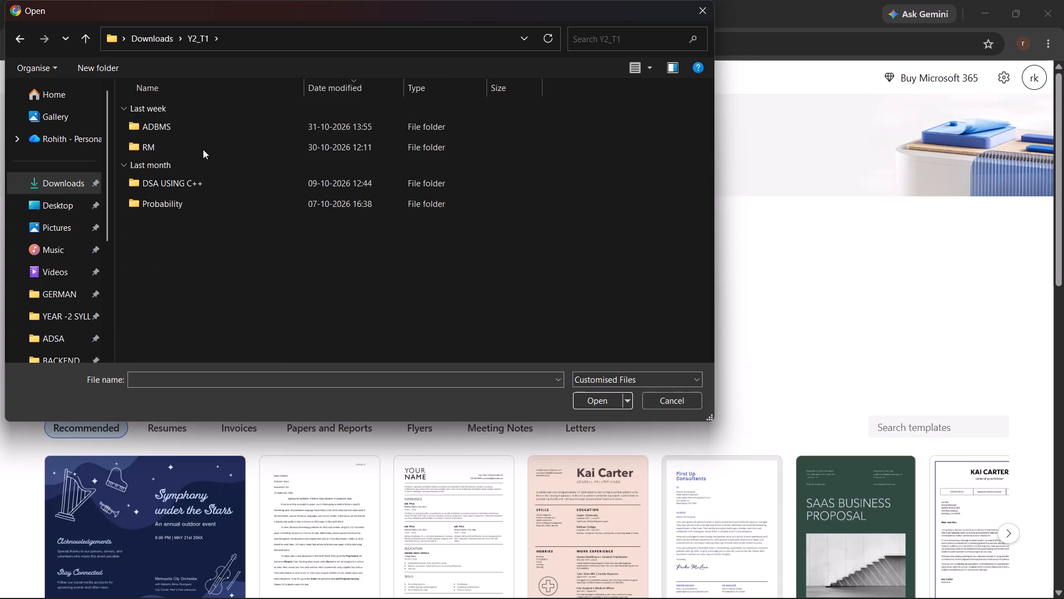
double_click(203, 149)
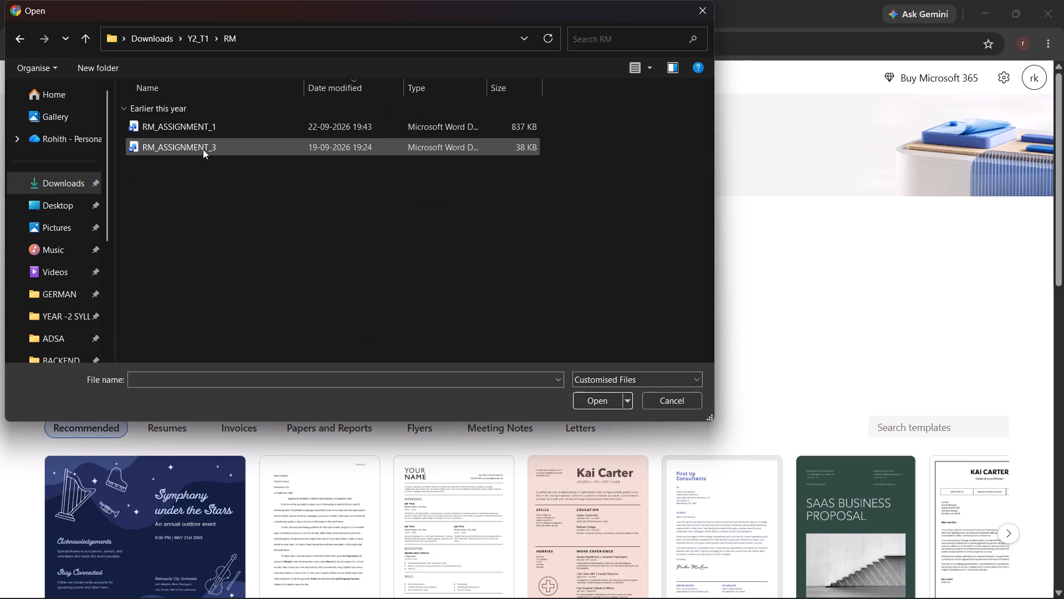
double_click(249, 131)
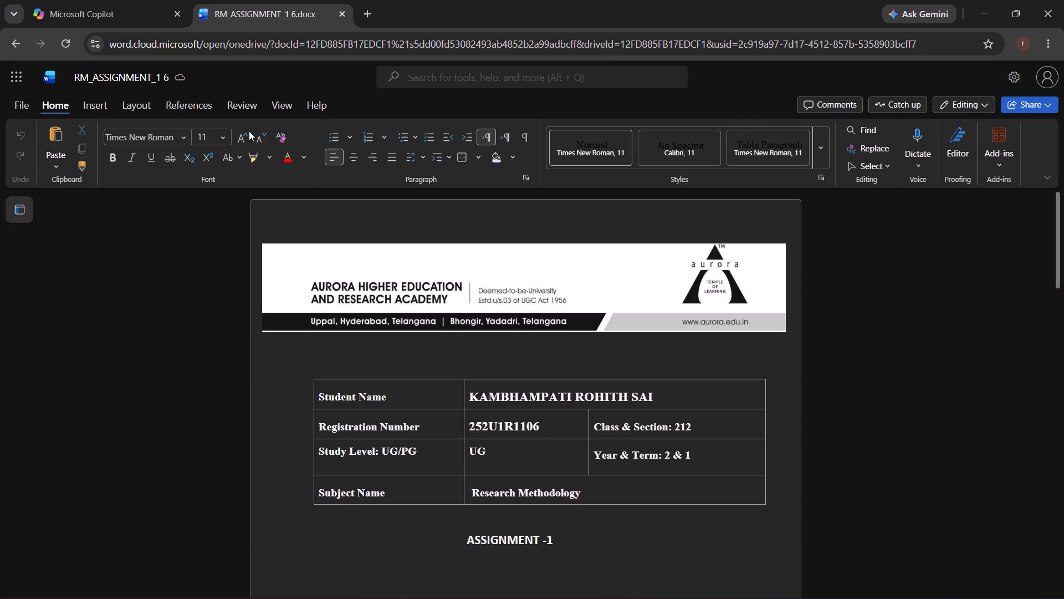
Switch to File Explorer and look at the contents of the YEAR -2 SYLLABUS folder.
scroll(546, 382, "down", 1)
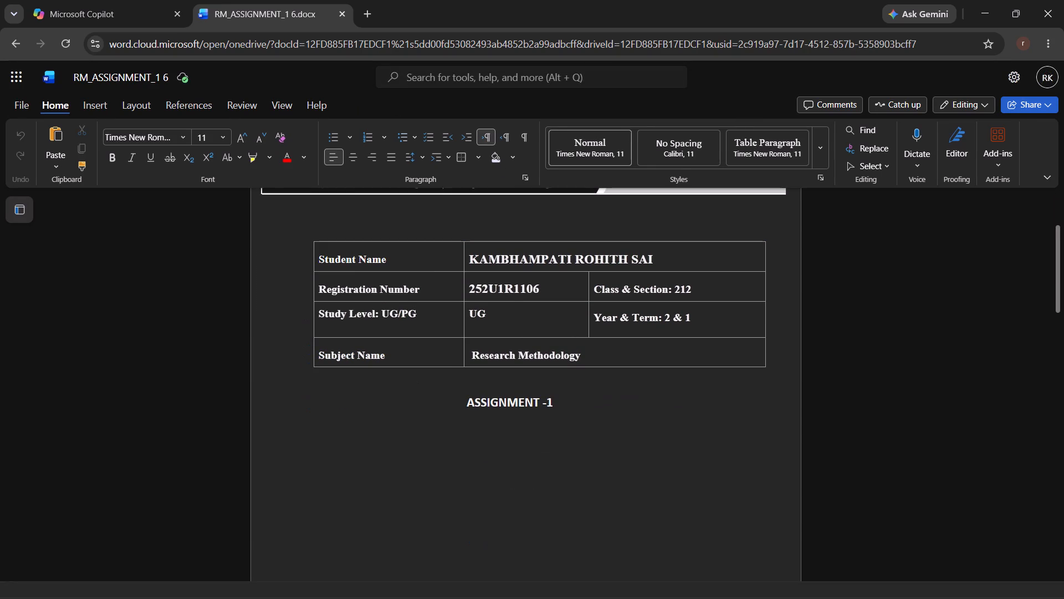
left_click(472, 593)
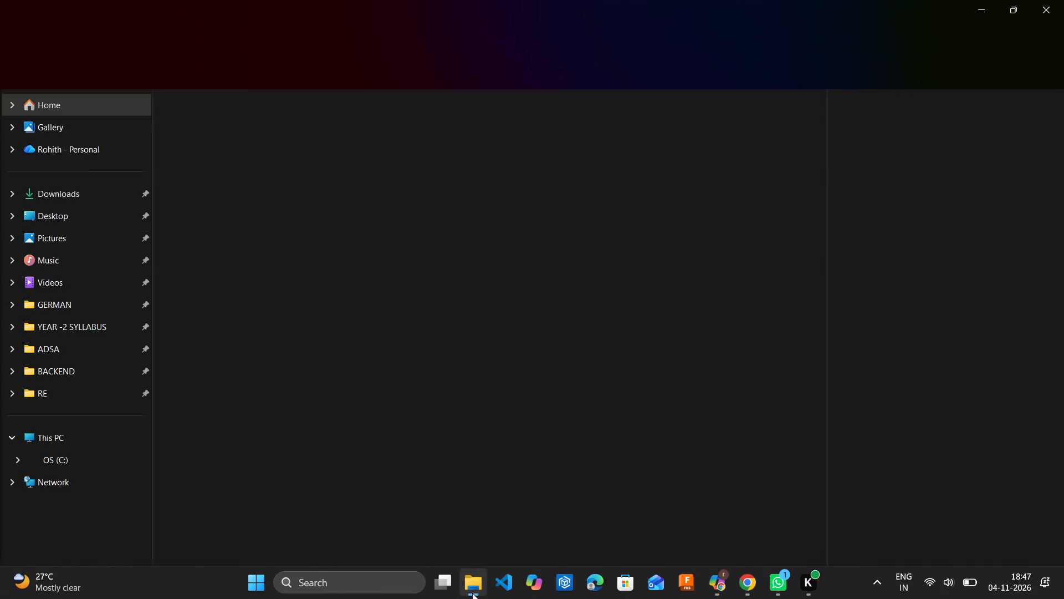
left_click(94, 323)
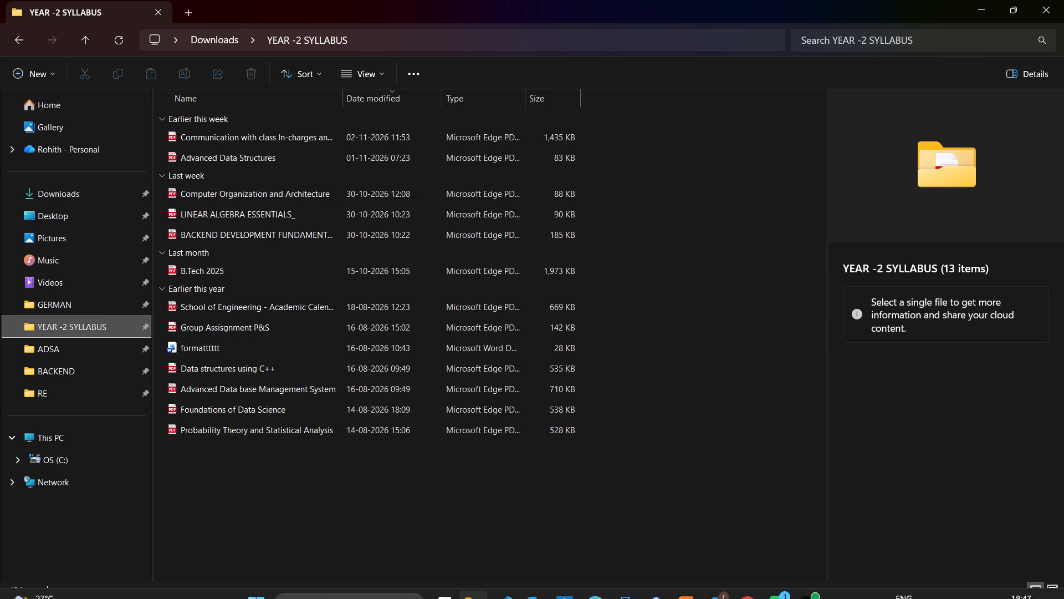
Switch to the Aurora University assessments page and open the Research And Publication Ethics course.
left_click(759, 580)
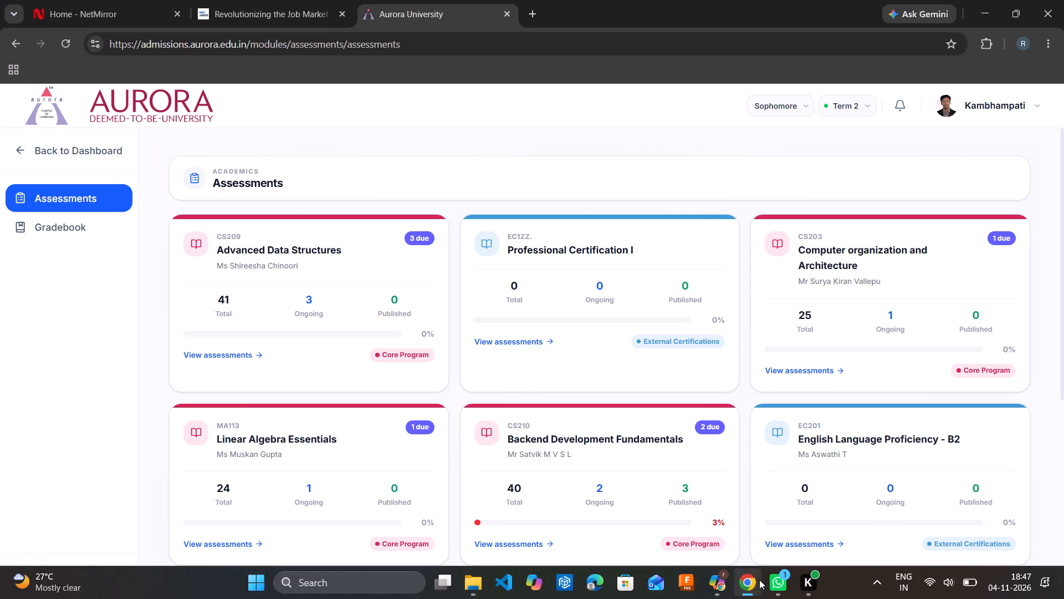
scroll(436, 392, "down", 4)
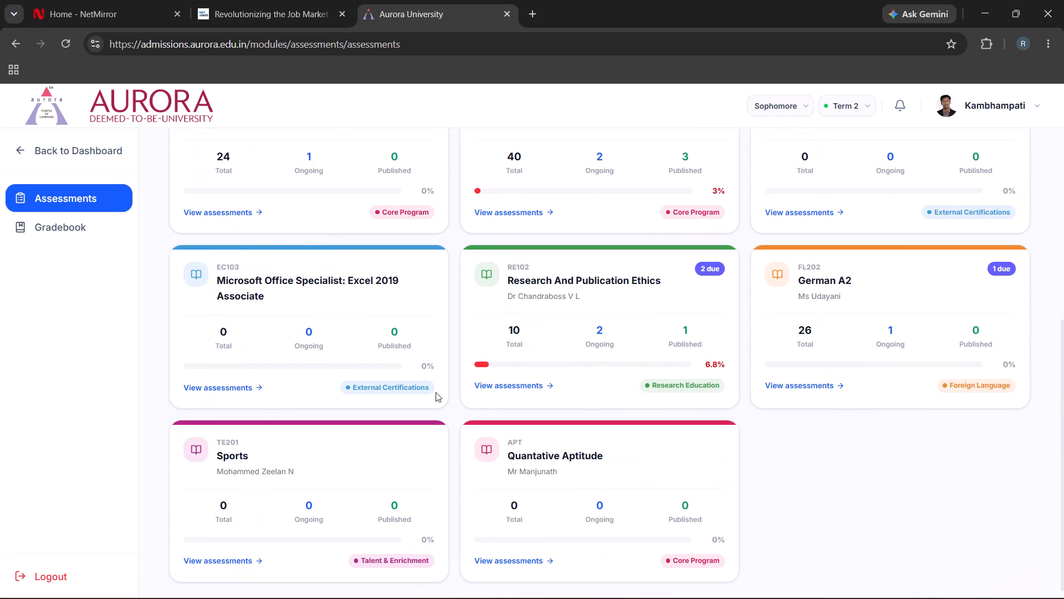
scroll(436, 392, "up", 1)
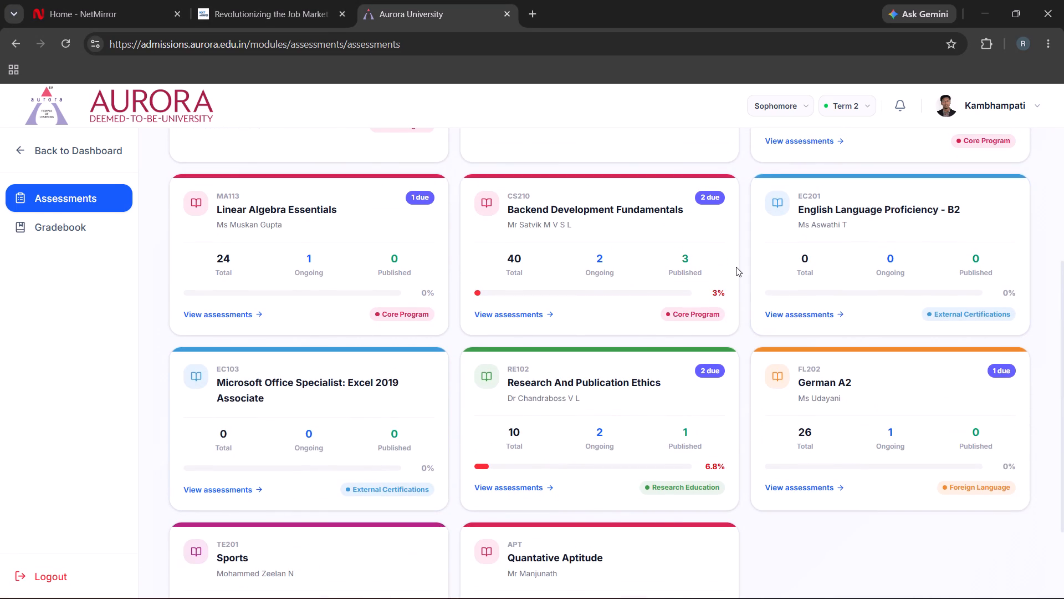
scroll(736, 267, "up", 3)
scroll(608, 217, "up", 1)
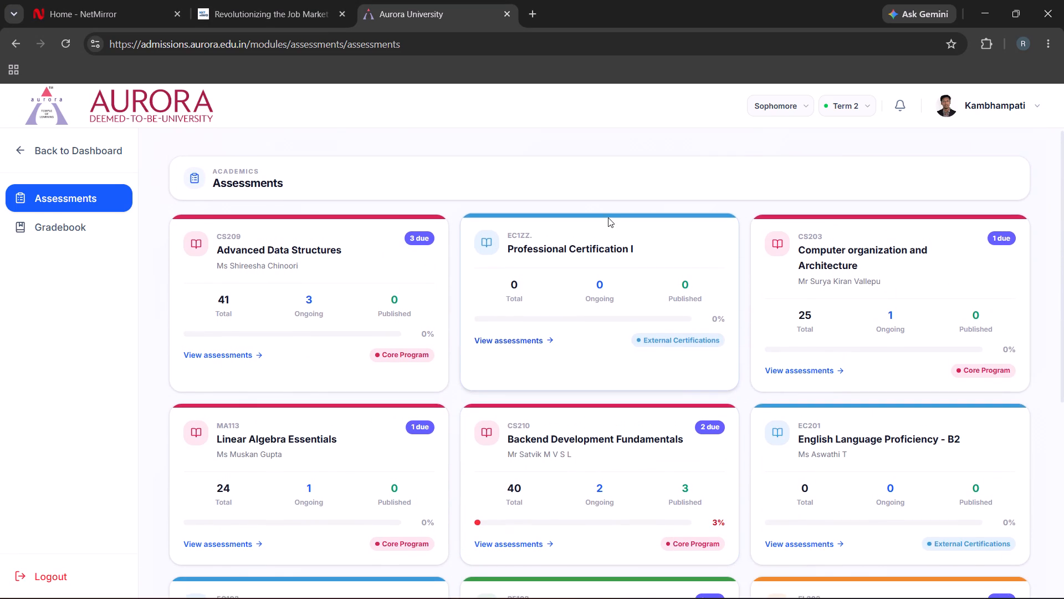
scroll(608, 217, "down", 5)
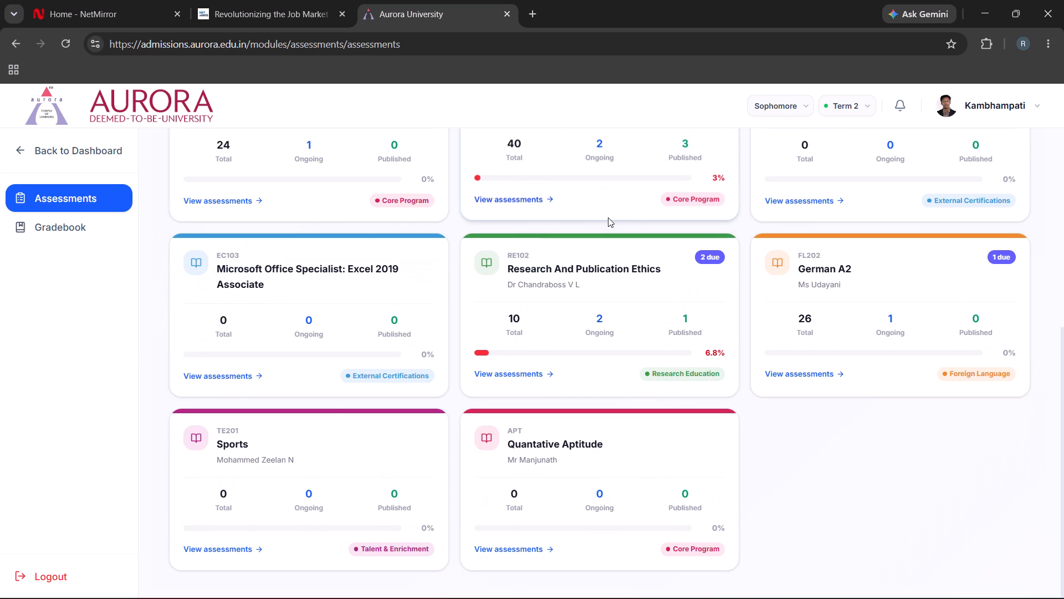
left_click_drag(664, 267, 521, 257)
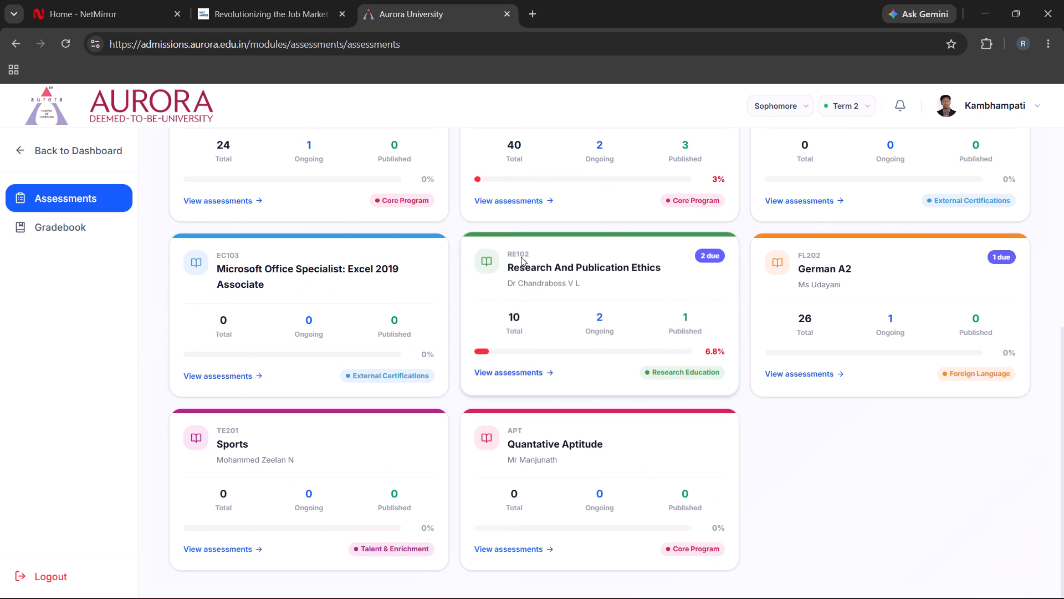
left_click_drag(521, 257, 509, 262)
Copy the course name Research And Publication Ethics from the Assignment 5 row of the assessments list.
left_click_drag(509, 262, 500, 598)
scroll(493, 305, "up", 4)
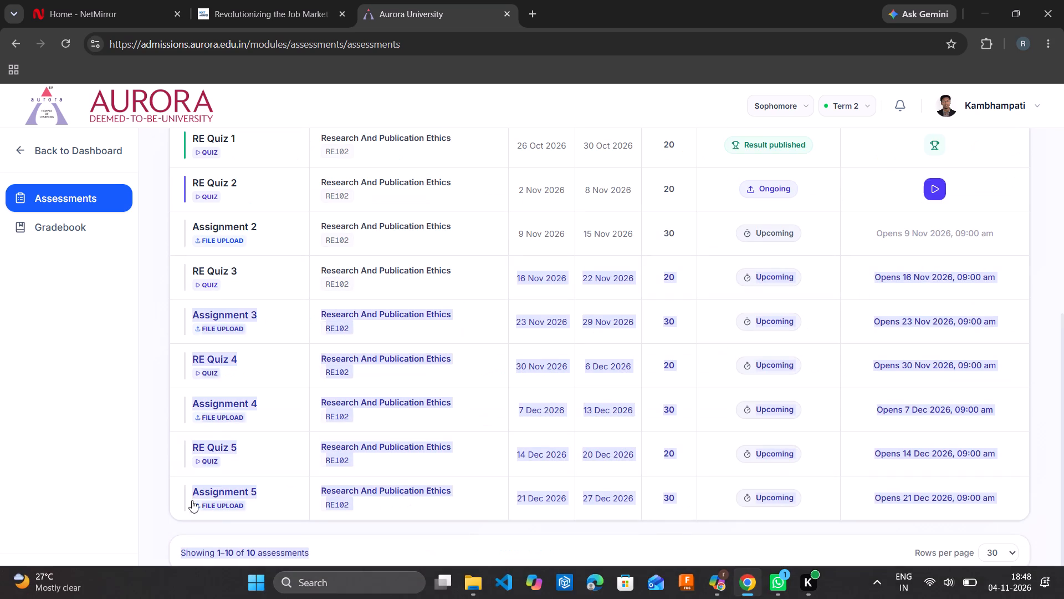
left_click(142, 483)
left_click_drag(455, 486, 416, 486)
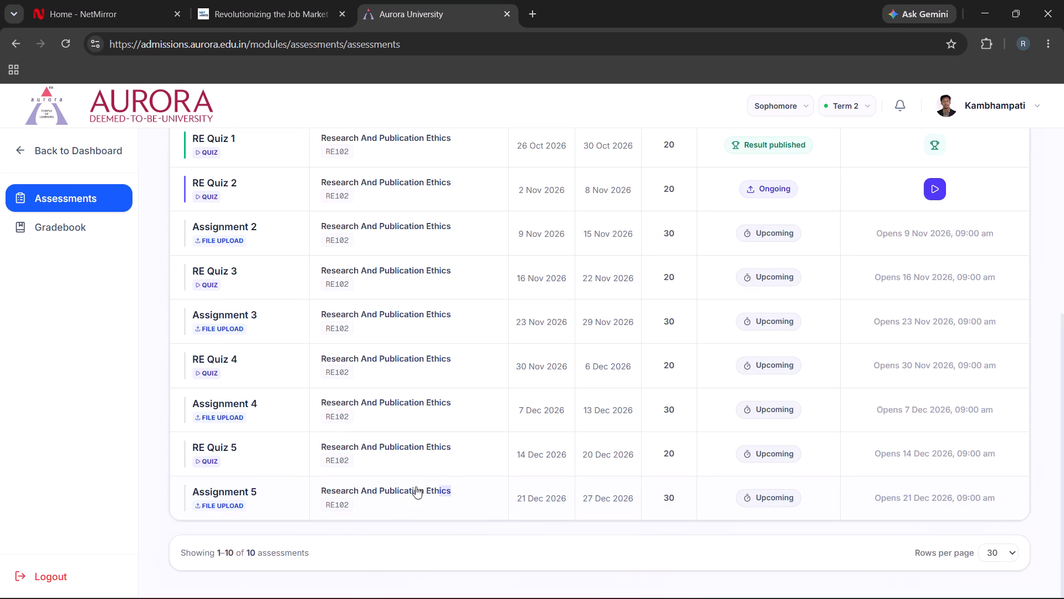
left_click_drag(416, 486, 321, 488)
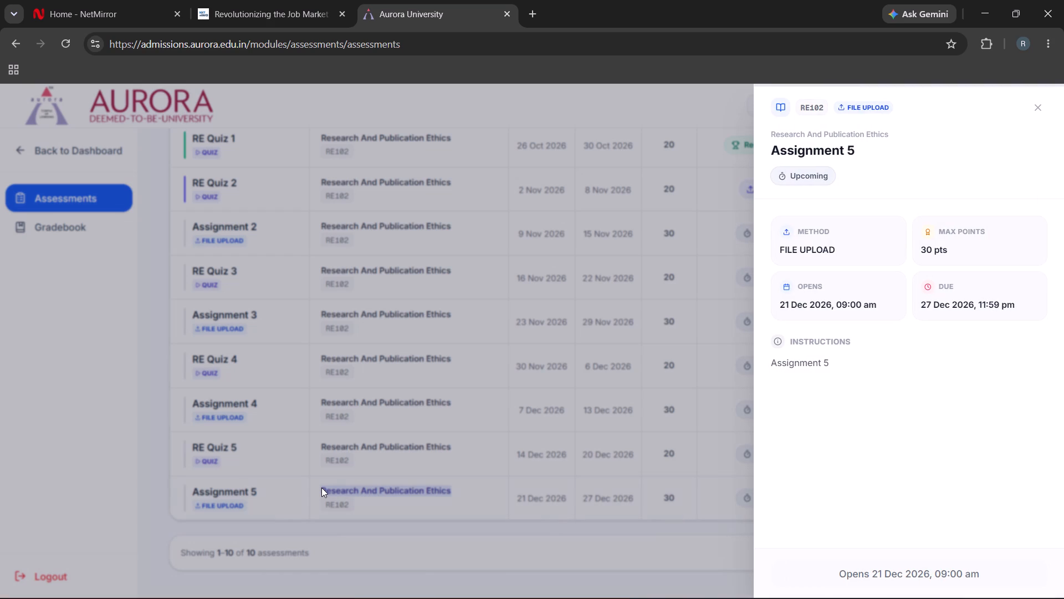
key("ctrl+c")
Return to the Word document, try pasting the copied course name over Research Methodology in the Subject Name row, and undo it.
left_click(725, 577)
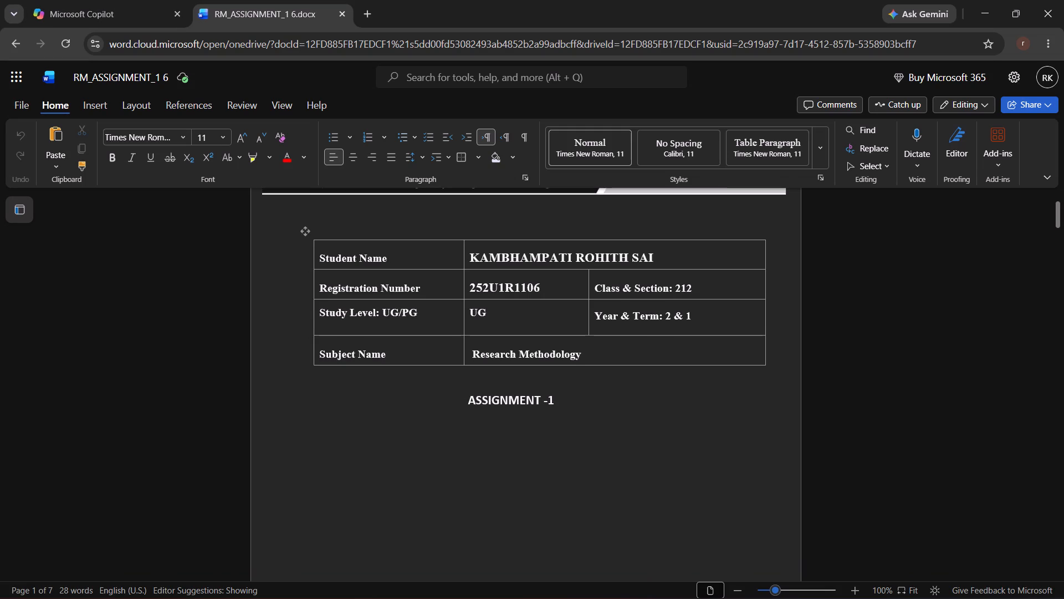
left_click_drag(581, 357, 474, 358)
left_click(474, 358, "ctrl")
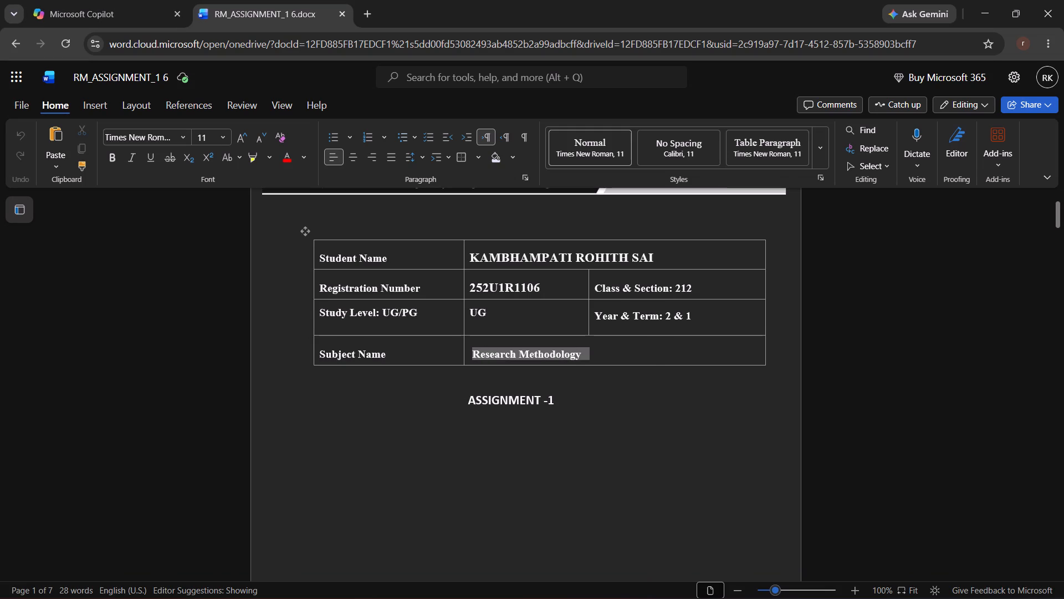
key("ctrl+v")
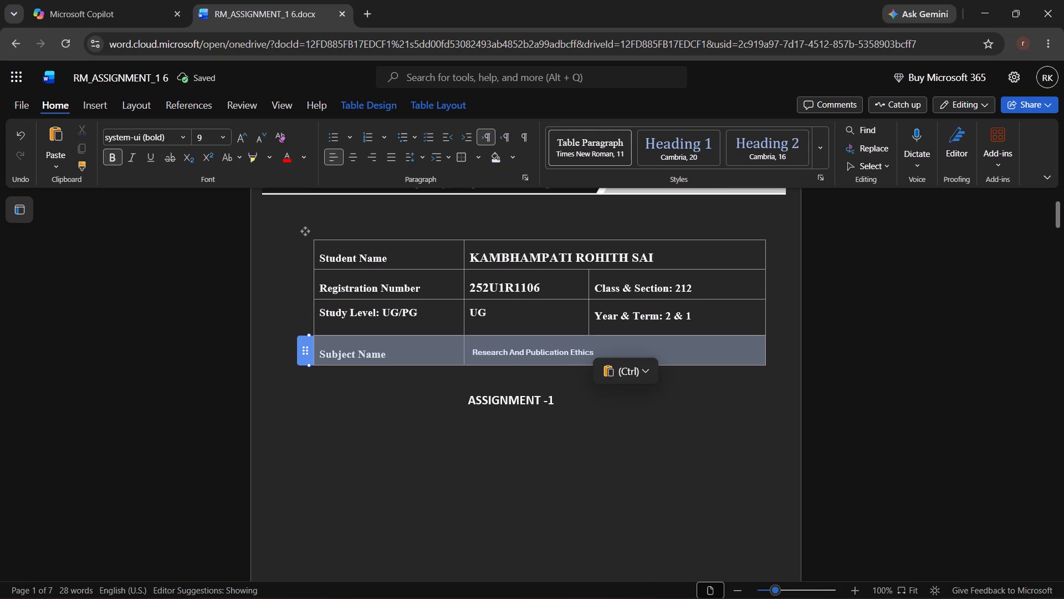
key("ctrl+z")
Paste the course name over Methodology in the Subject Name row and delete the duplicate word Research.
left_click(589, 353)
left_click_drag(589, 353, 519, 358)
key("ctrl+v")
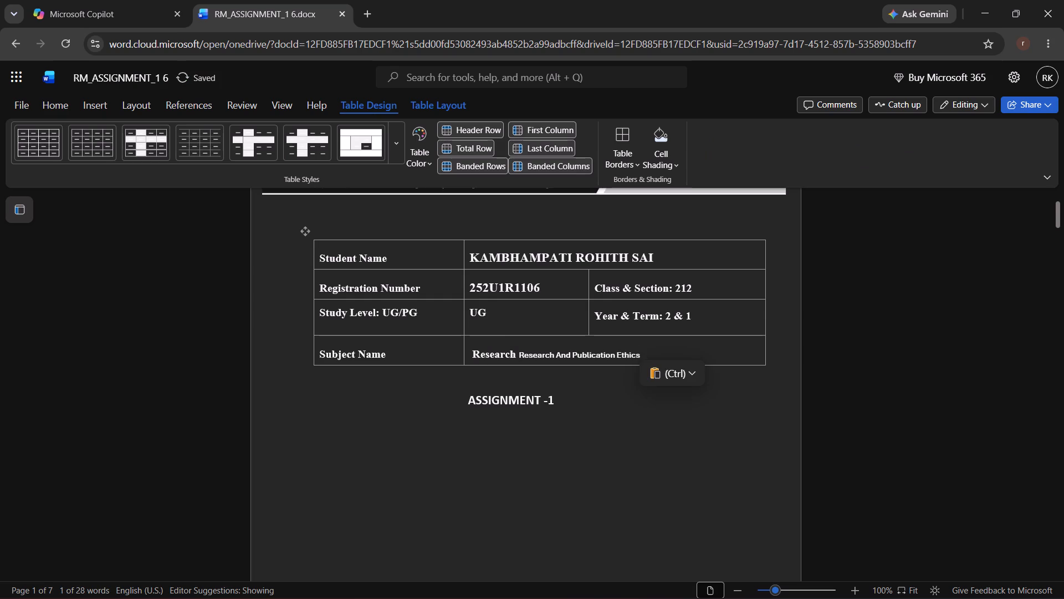
left_click(553, 354)
key("BackSpace")
key("BackSpace")
key("BackSpace")
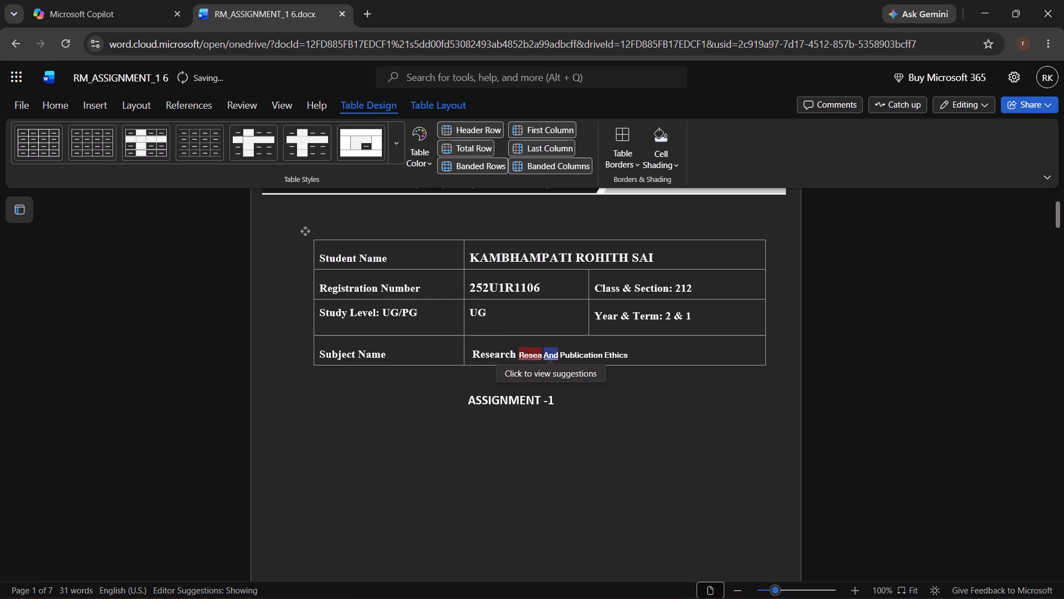
key("BackSpace")
key("BackSpace")
key("BackSpace")
key("BackSpace")
key("BackSpace")
key("BackSpace")
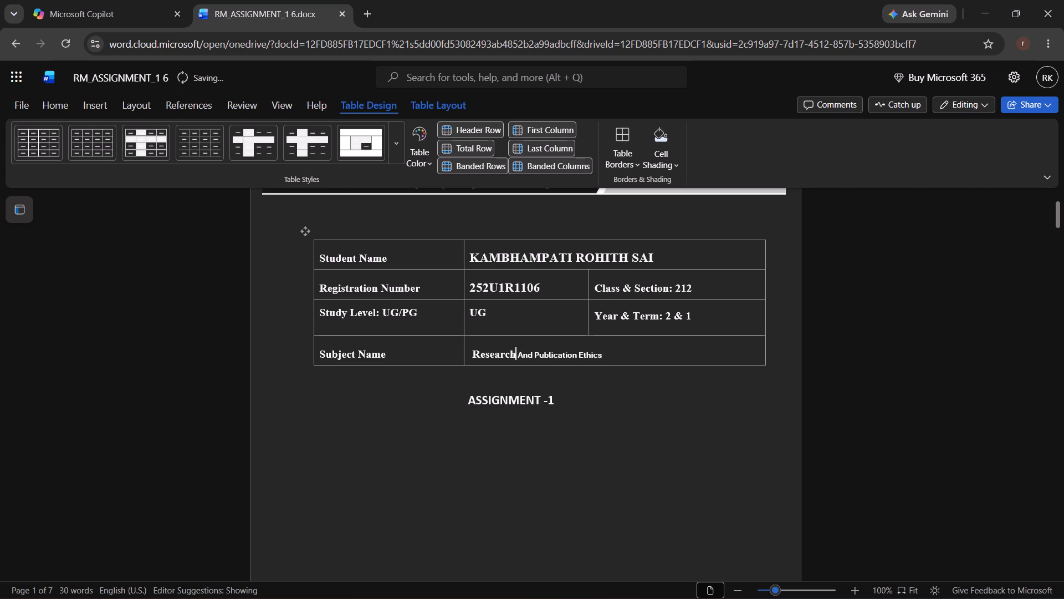
Format the words And Publication Ethics in the Subject Name row as Times New Roman, size 12.
left_click_drag(604, 353, 518, 352)
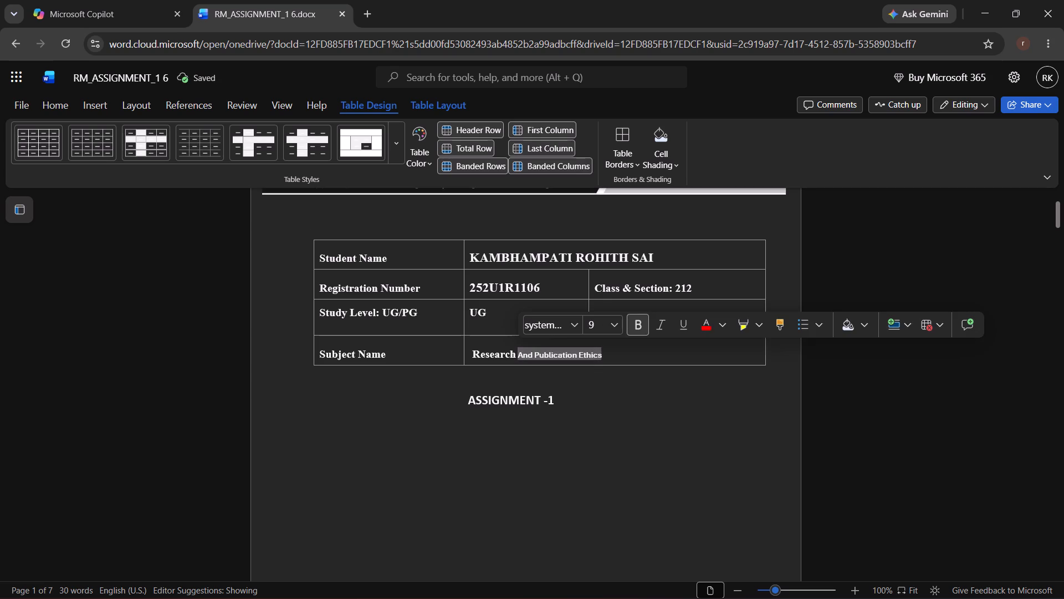
left_click(578, 326)
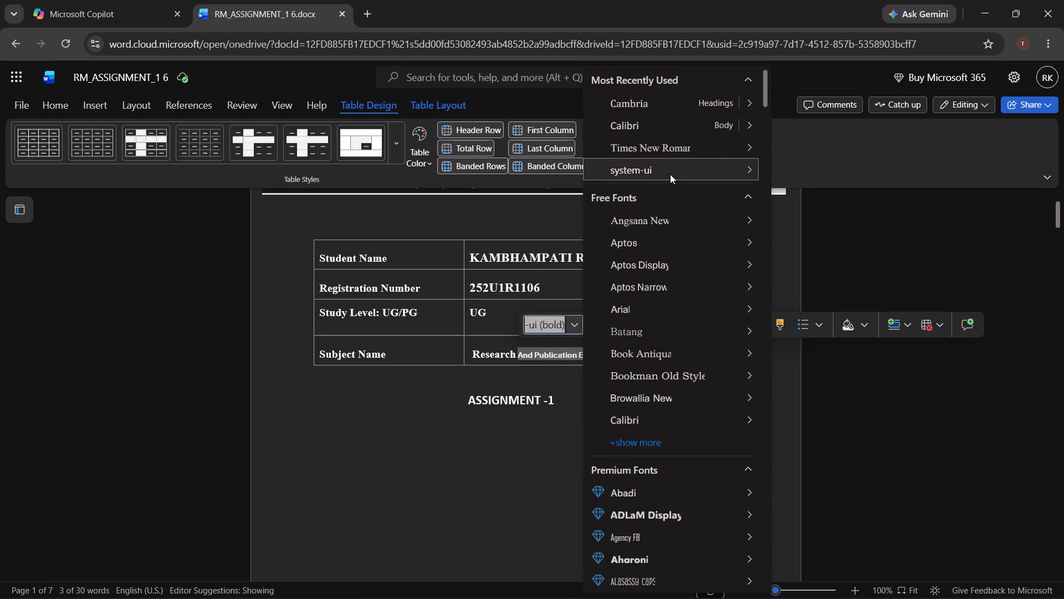
left_click(668, 151)
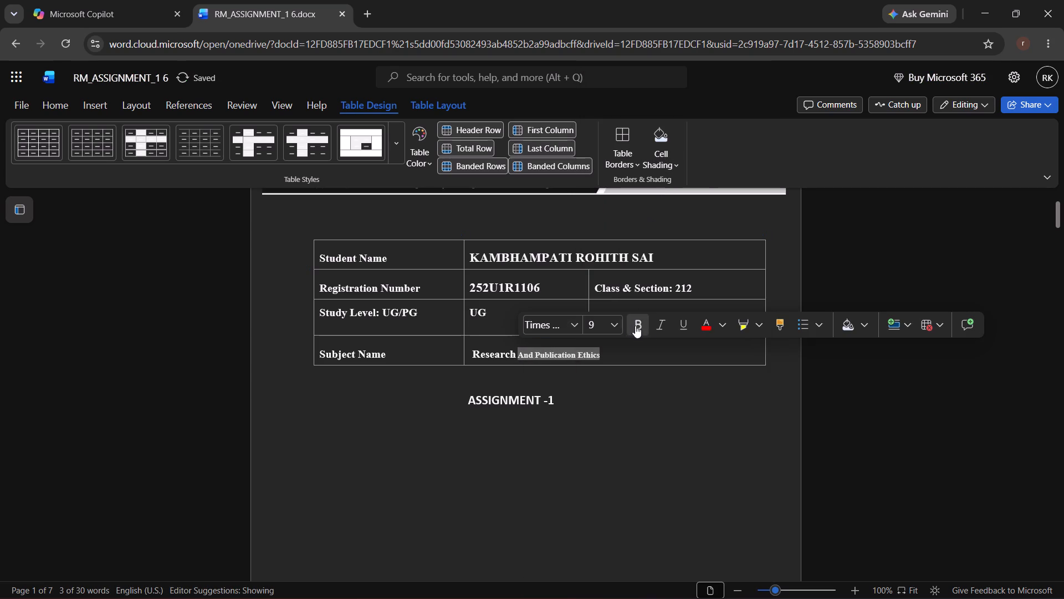
left_click(621, 324)
left_click(646, 362)
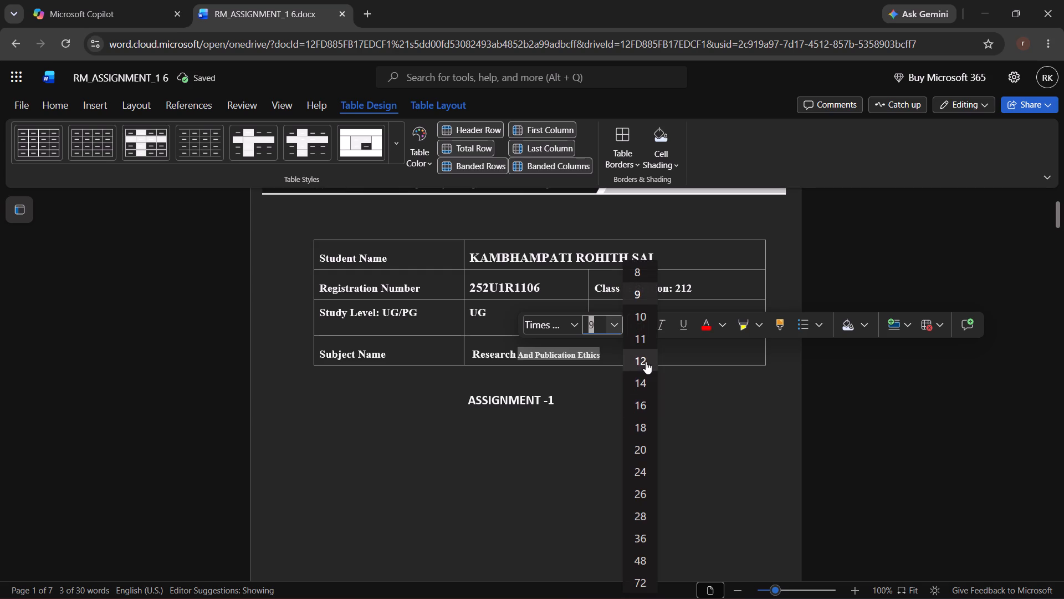
left_click(621, 390)
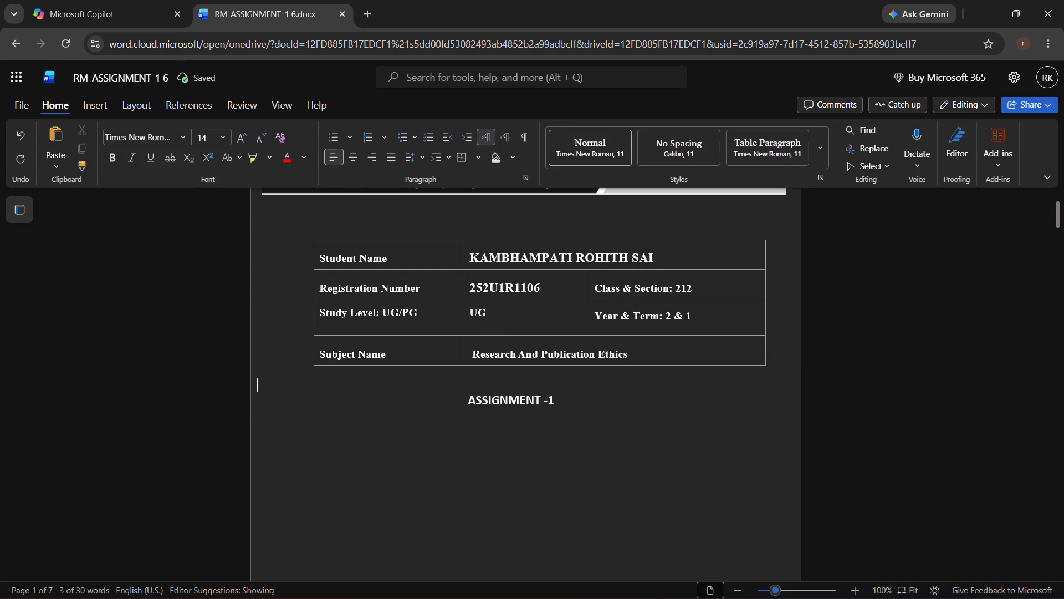
left_click_drag(515, 353, 479, 354)
left_click(605, 424)
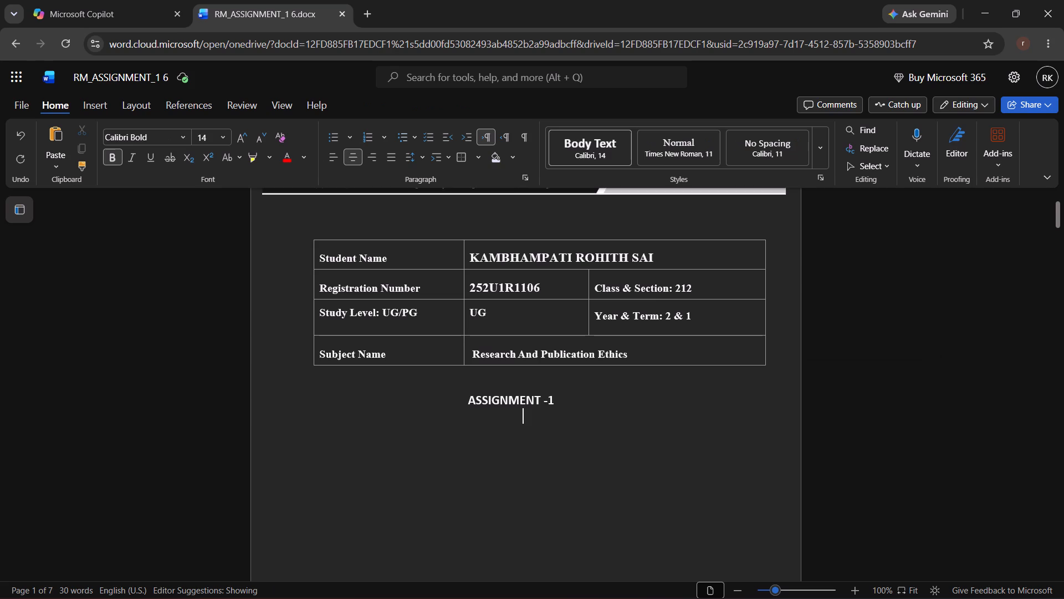
Delete the scanned handwritten Assignment-1 image from the document's second page.
scroll(571, 457, "down", 2)
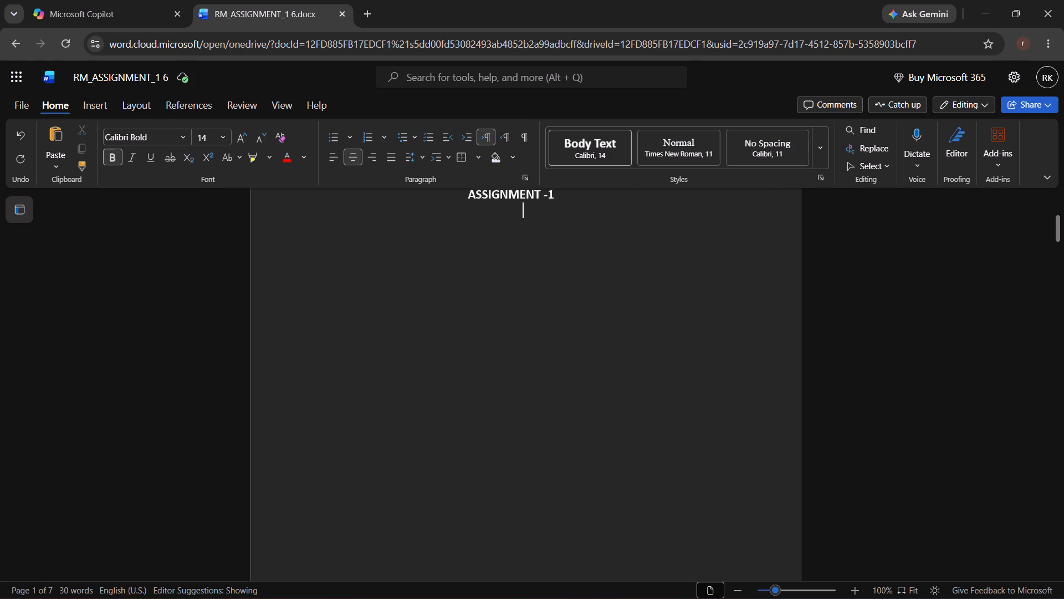
scroll(571, 457, "up", 3)
scroll(571, 457, "down", 5)
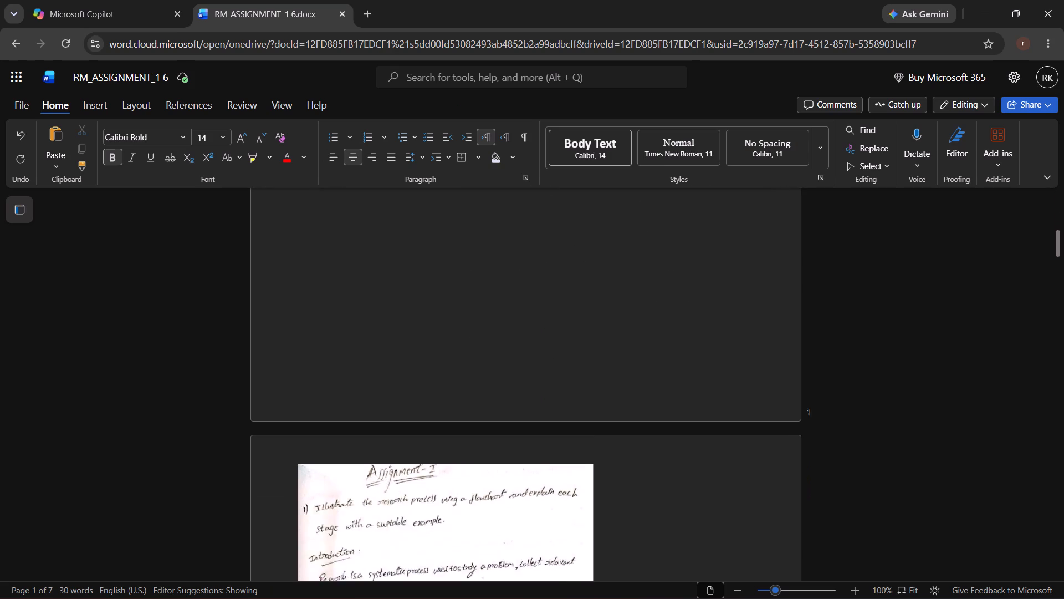
scroll(571, 457, "down", 2)
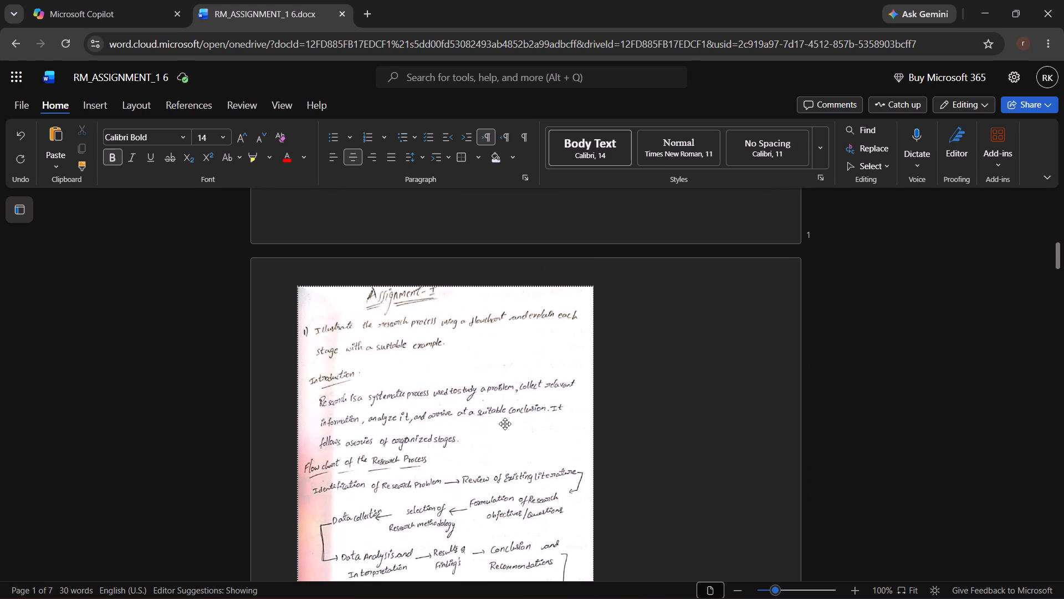
left_click(505, 424)
key("BackSpace")
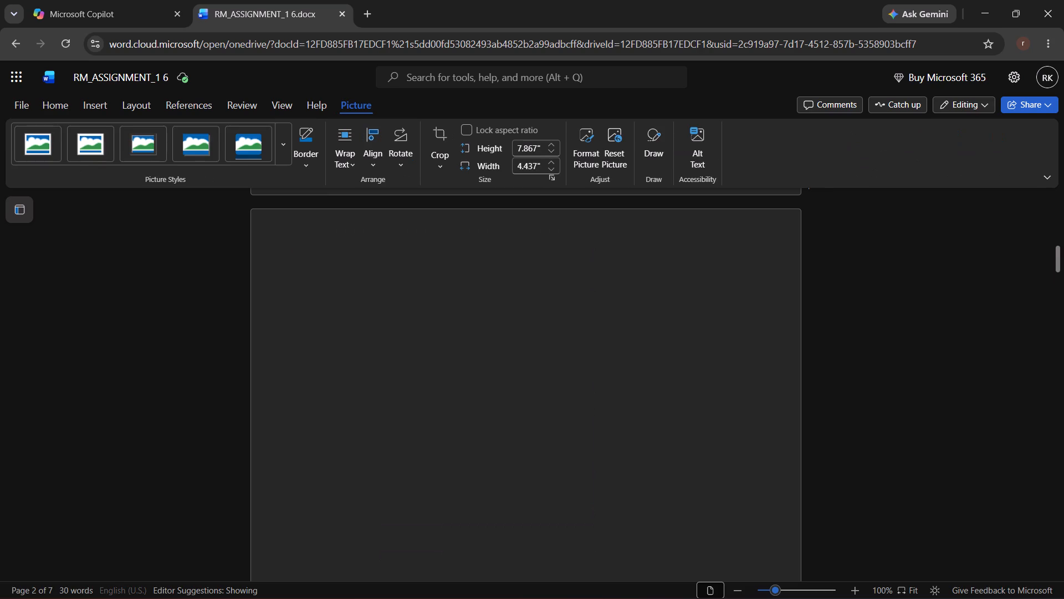
Open the Assignment-1 PDF from the RE folder in File Explorer.
left_click(470, 580)
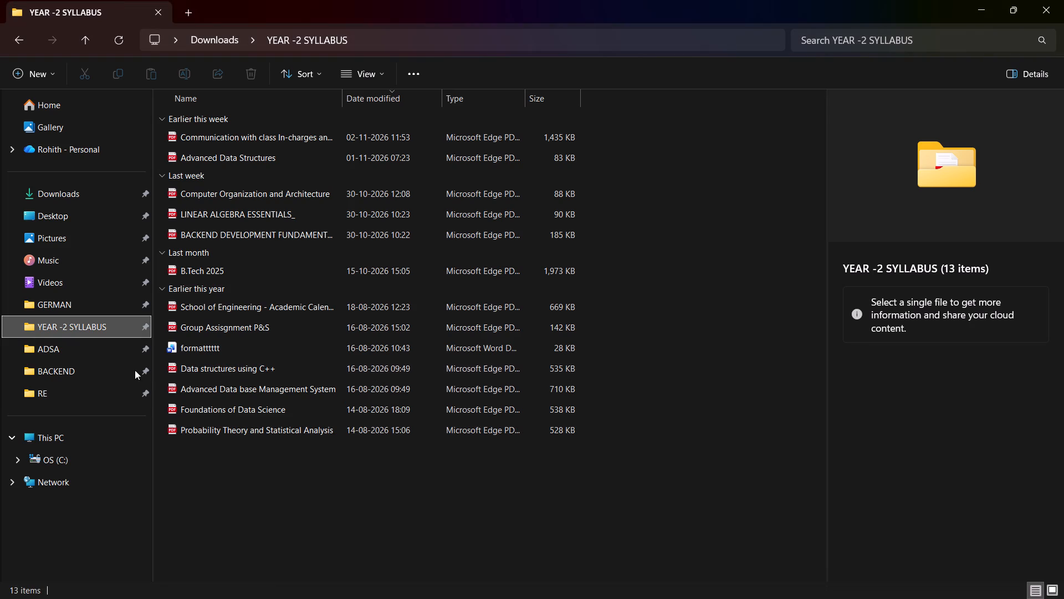
left_click(104, 390)
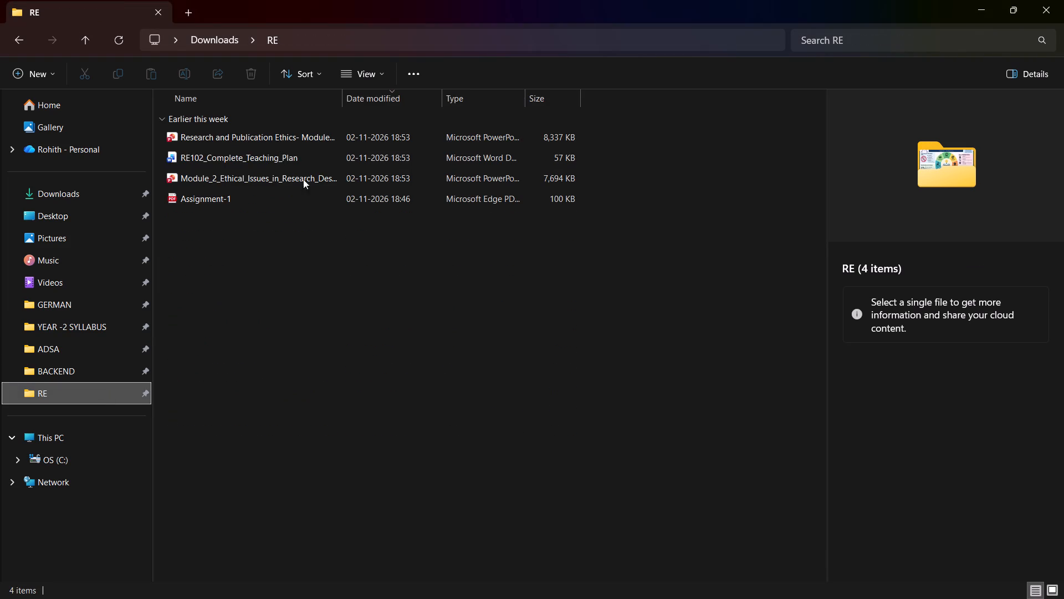
double_click(281, 197)
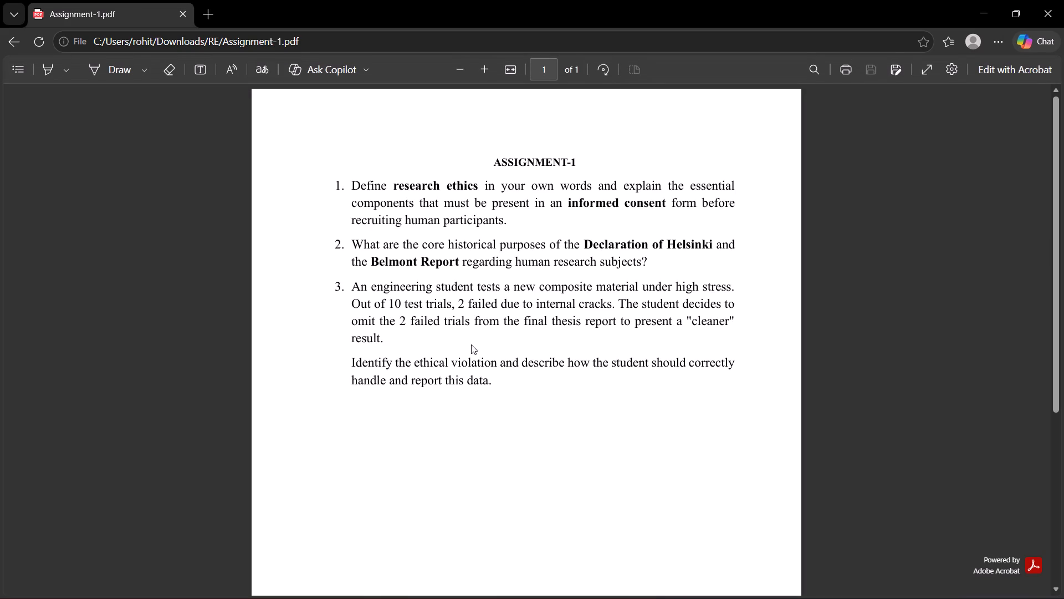
Copy the full text of the three assignment questions from the PDF, excluding the ASSIGNMENT-1 heading.
scroll(471, 344, "up", 5)
left_click_drag(494, 382, 334, 184)
left_click(334, 184)
left_click_drag(334, 184, 521, 385)
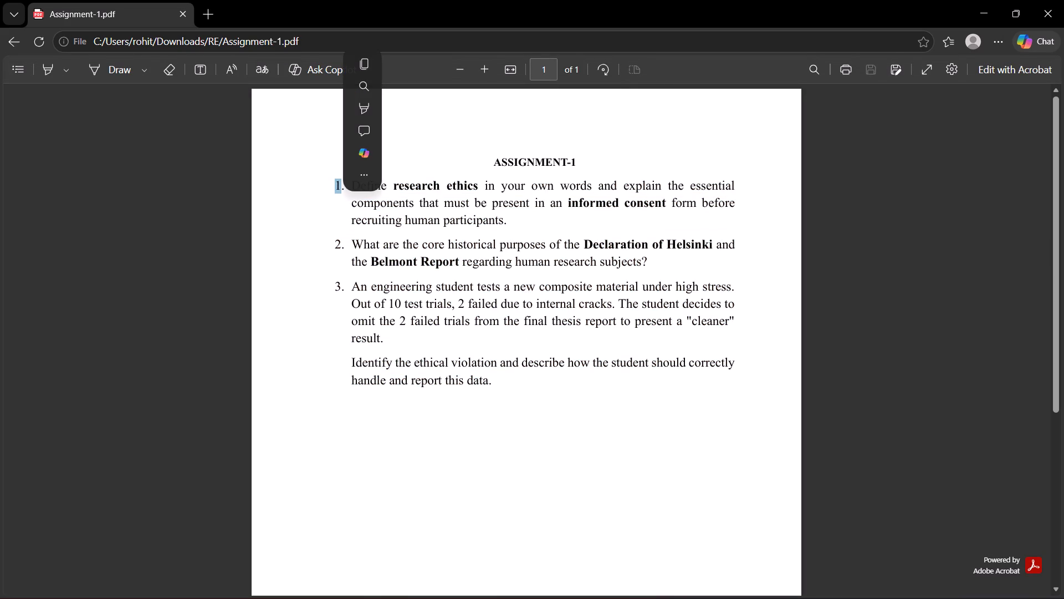
left_click(521, 385)
left_click_drag(521, 385, 329, 240)
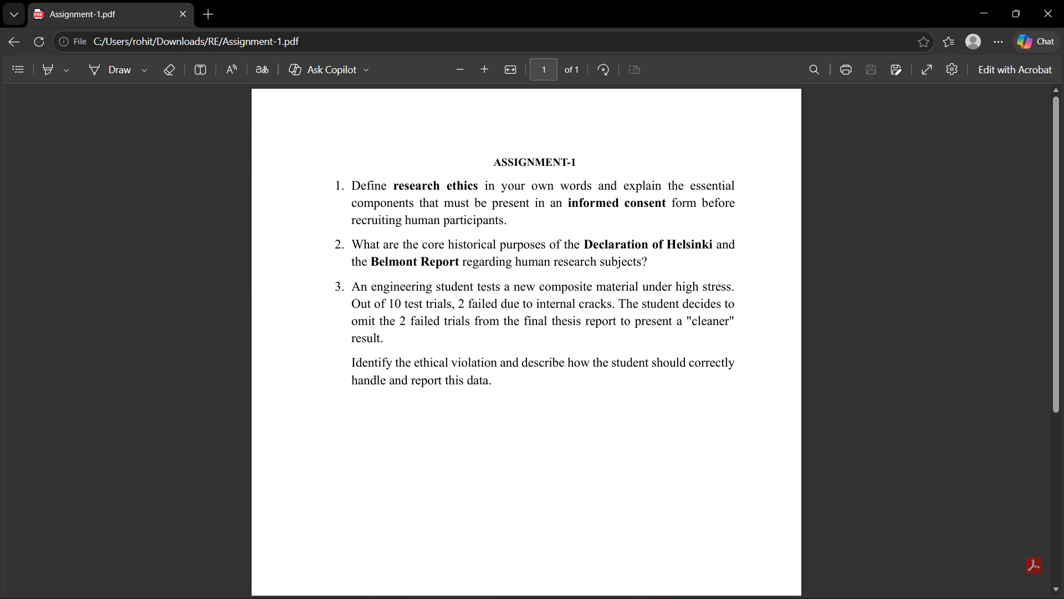
left_click_drag(329, 183, 534, 391)
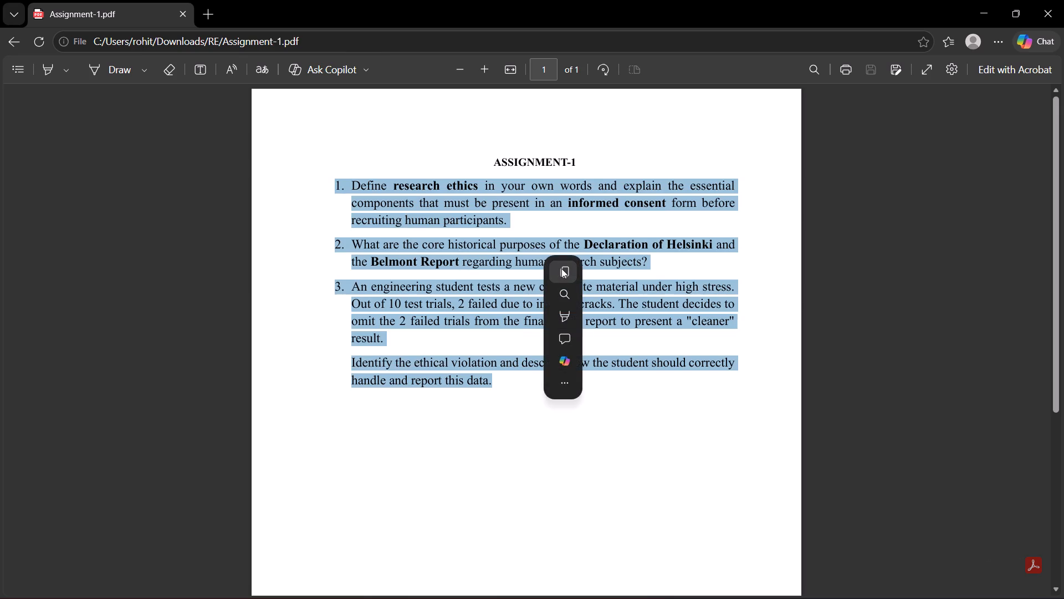
left_click(561, 268)
Switch back to the Word document and add a new line at the top of the emptied second page.
key("alt+Tab")
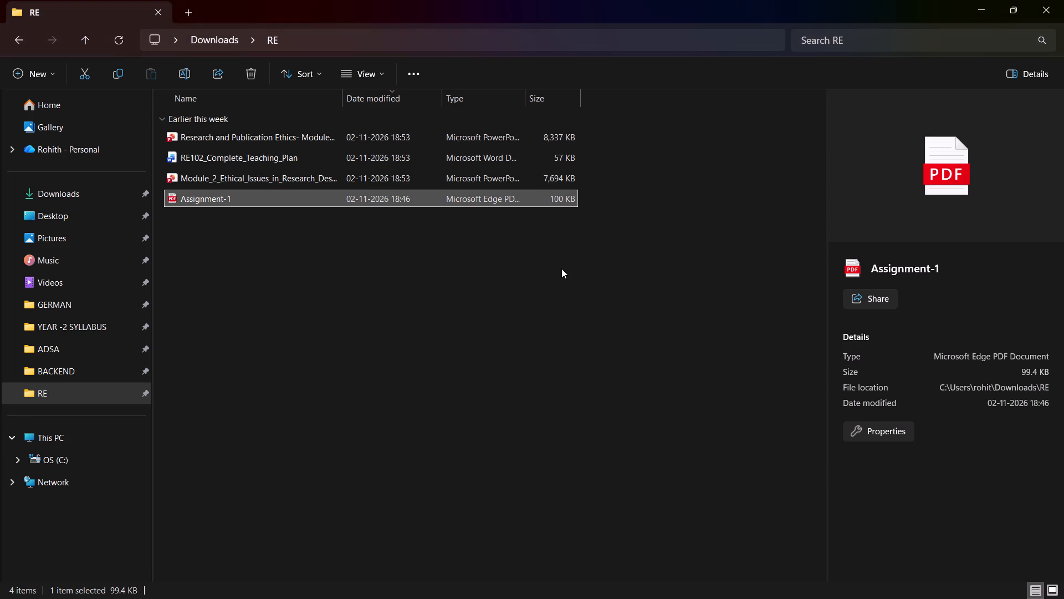
key("alt+Tab")
key("alt+Tab")
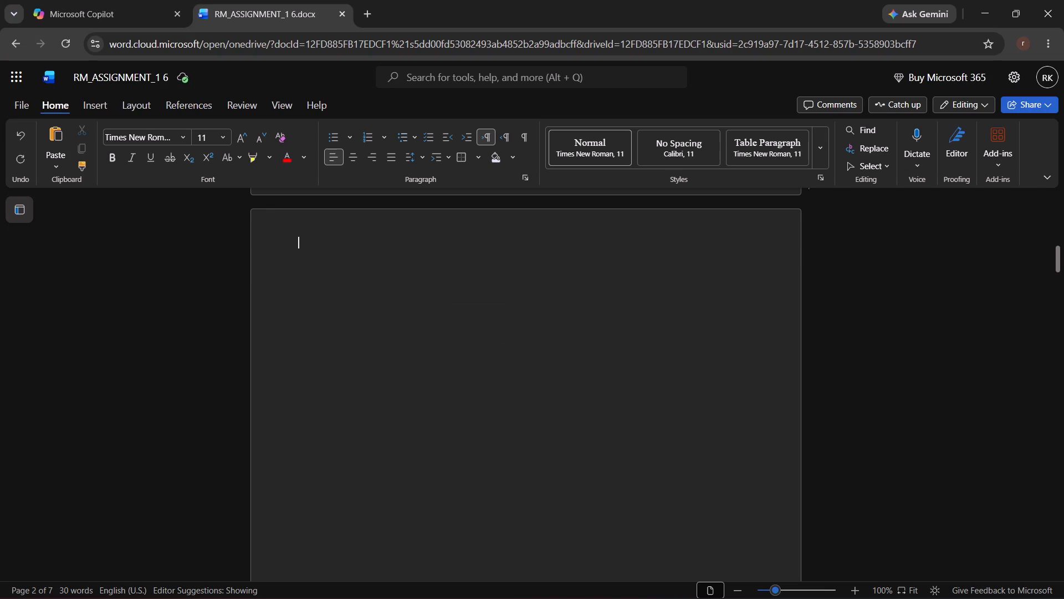
scroll(561, 268, "up", 7)
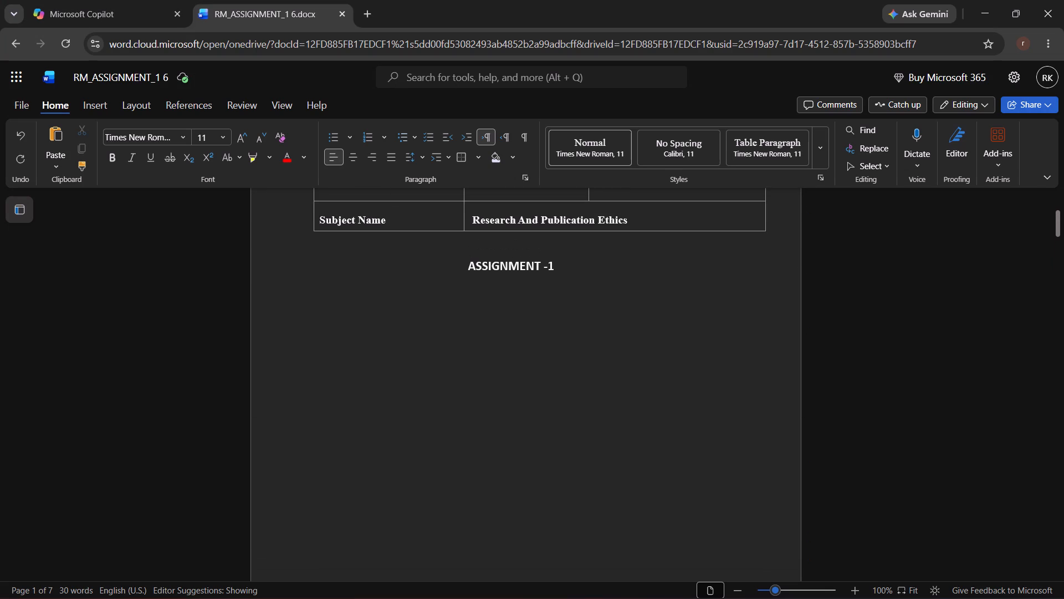
key("Return")
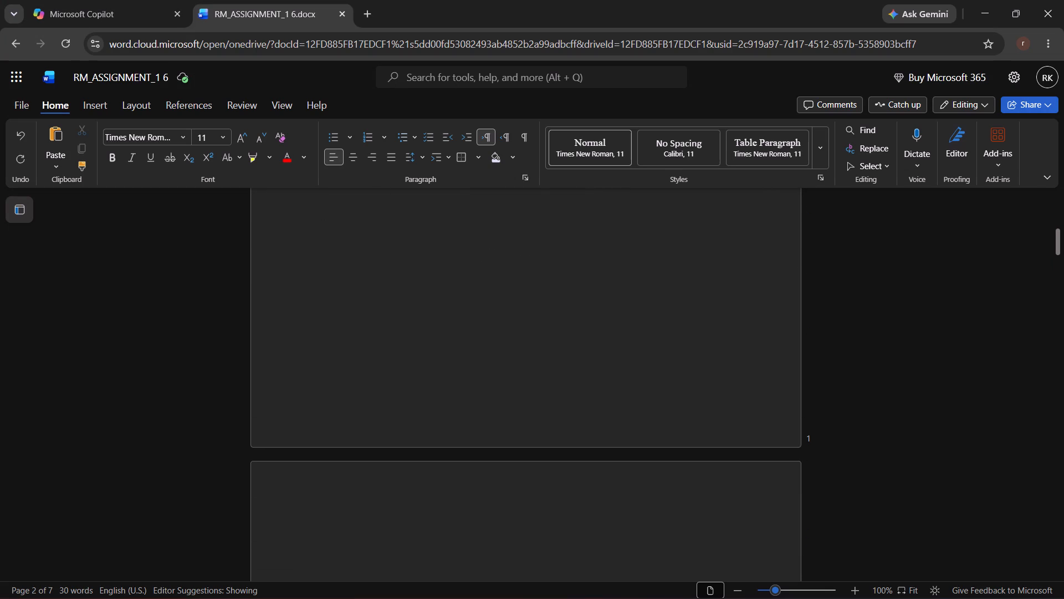
Delete the scanned handwritten images from the seventh and sixth pages of the document.
scroll(572, 279, "down", 14)
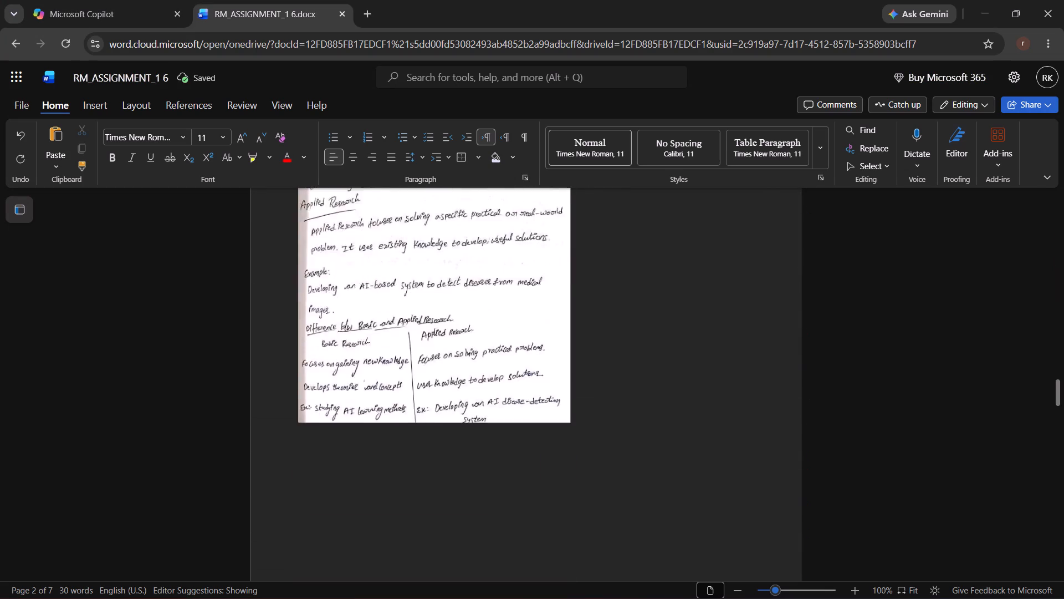
scroll(572, 279, "down", 13)
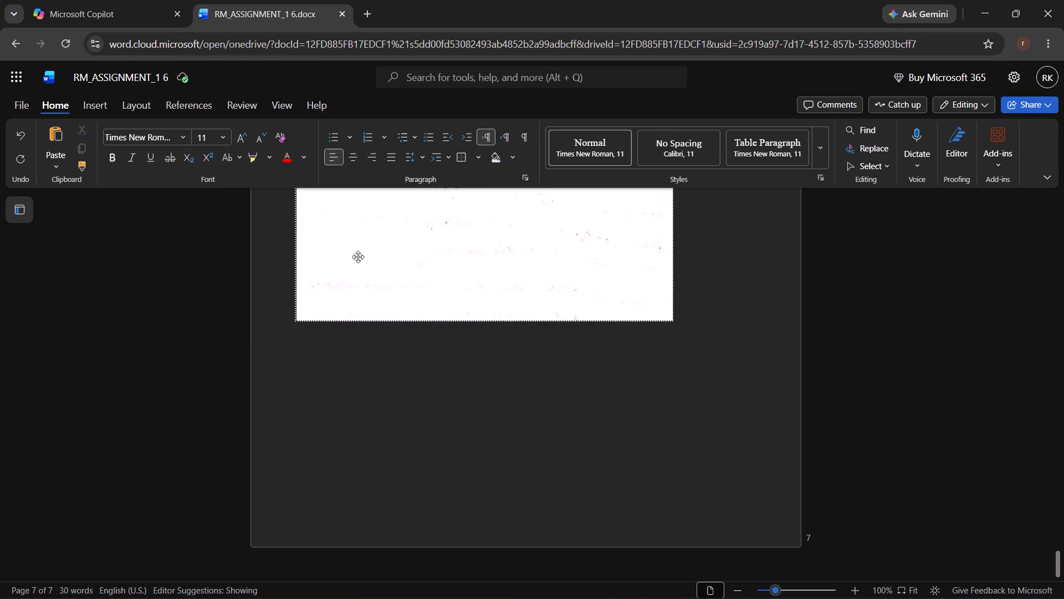
left_click(358, 257)
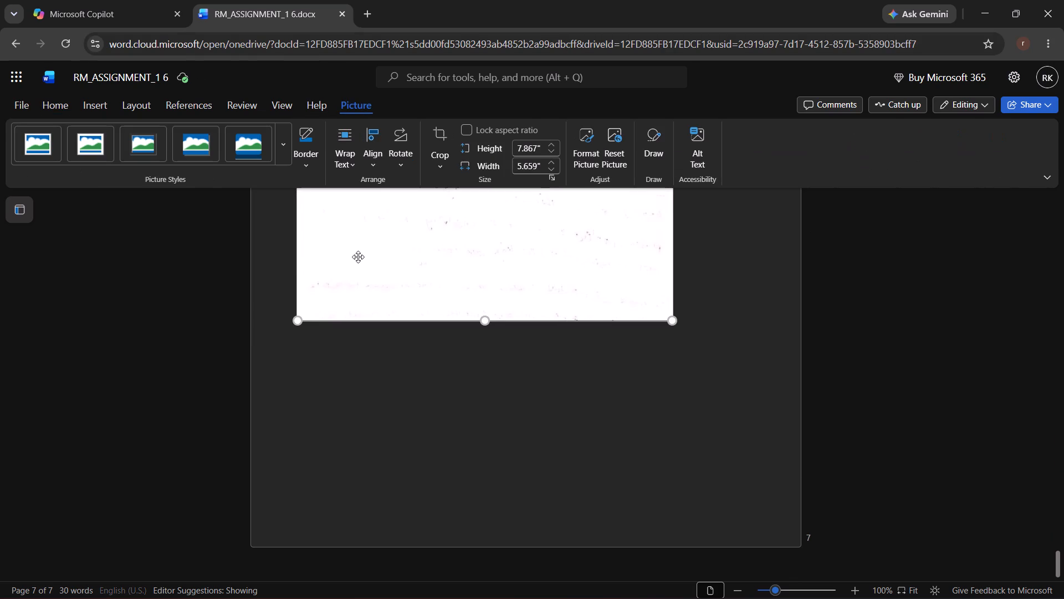
key("Delete")
key("Up")
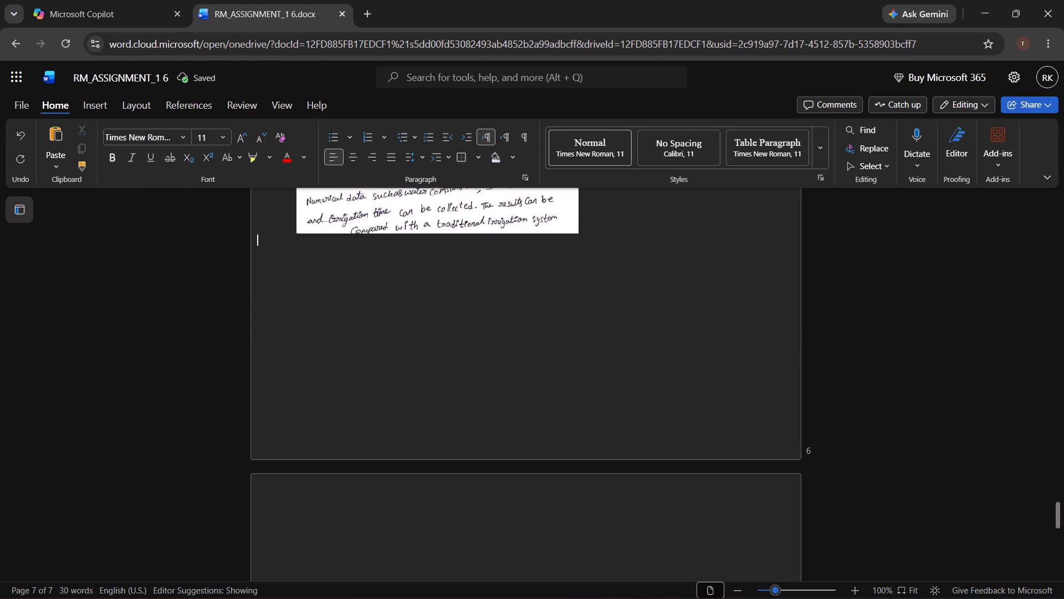
left_click(367, 233)
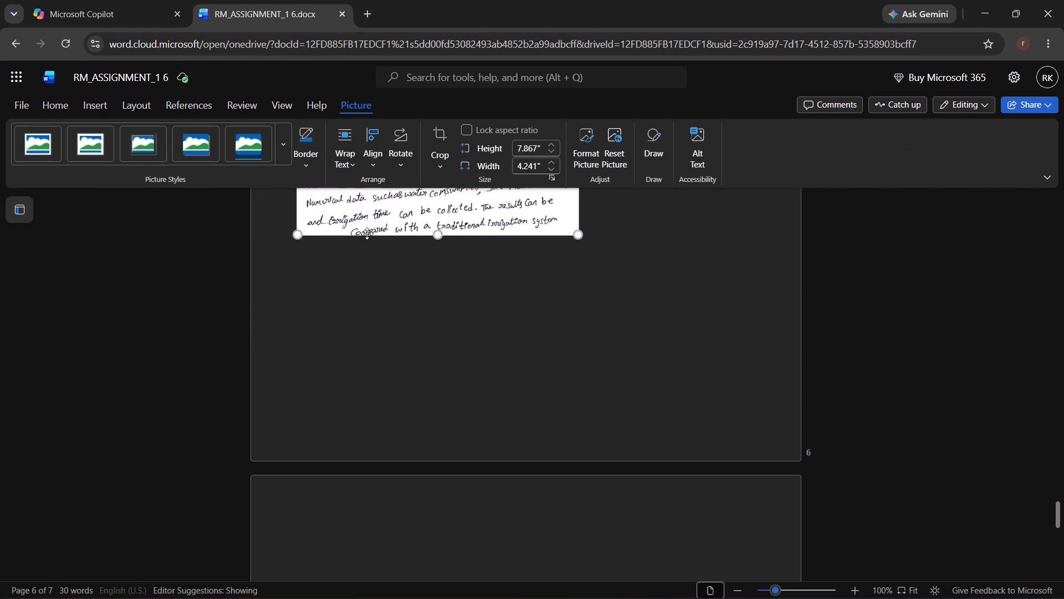
key("Delete")
Go to the scanned handwritten image containing the Conclusion on the fifth page.
scroll(367, 233, "up", 4)
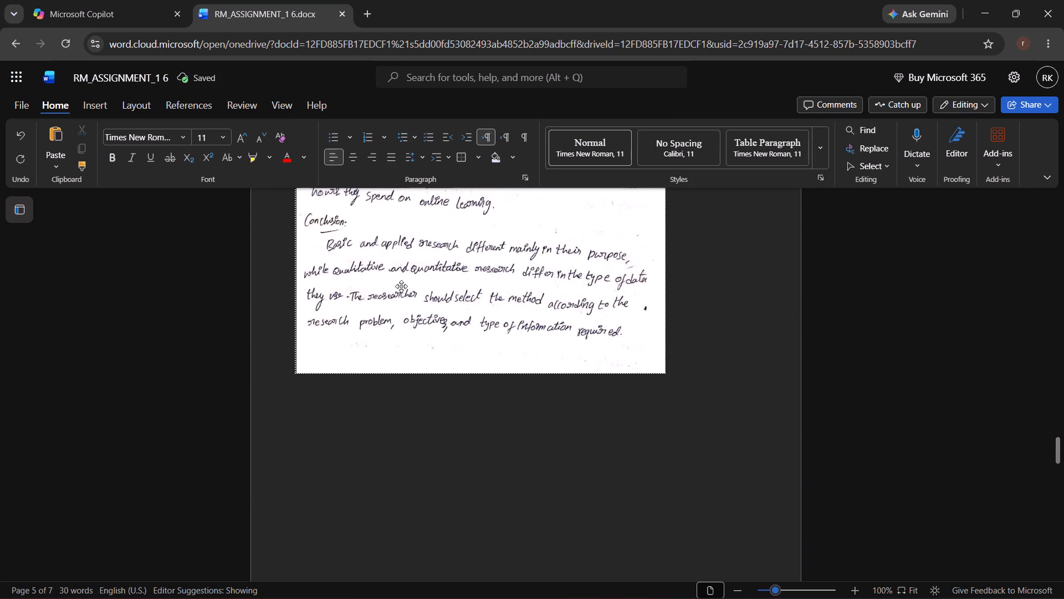
Delete the scanned handwritten images from the fifth, fourth and third pages of the document.
left_click(401, 286)
key("Delete")
scroll(401, 286, "up", 5)
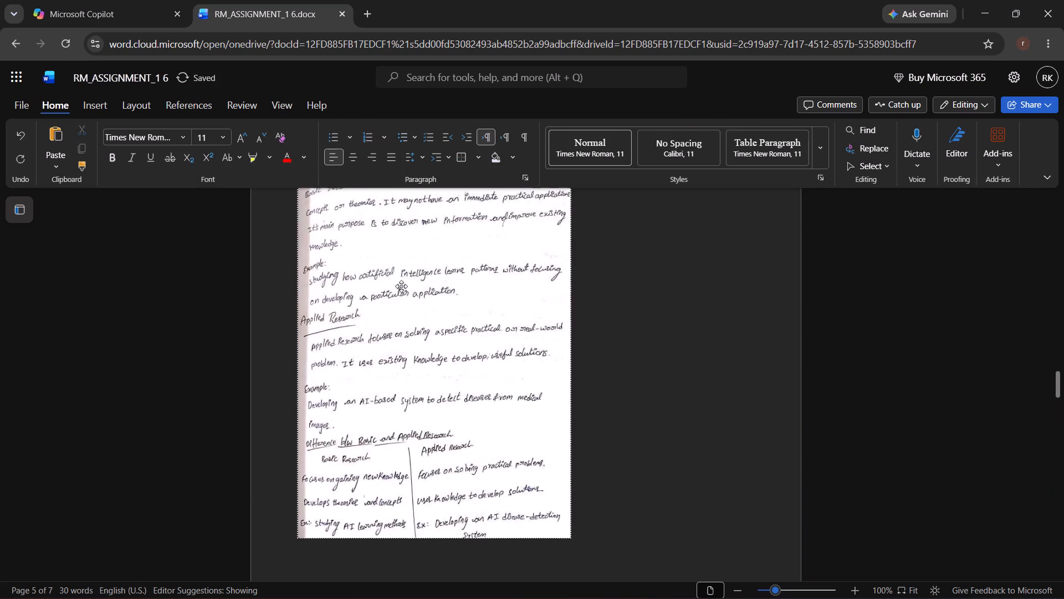
scroll(401, 286, "up", 1)
left_click(403, 319)
key("Delete")
scroll(403, 319, "up", 2)
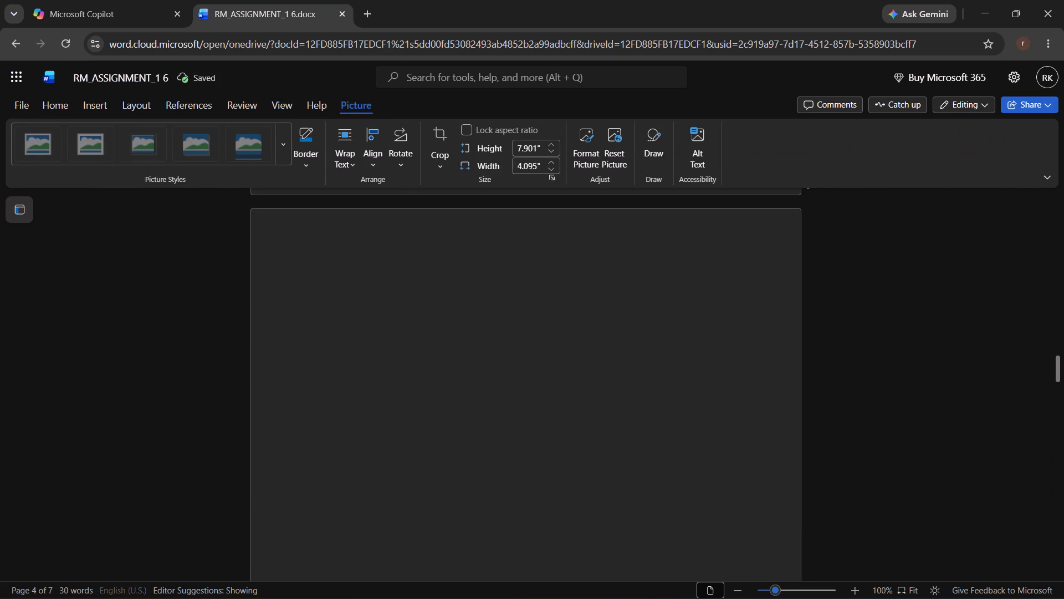
scroll(403, 319, "up", 4)
left_click(419, 329)
key("Delete")
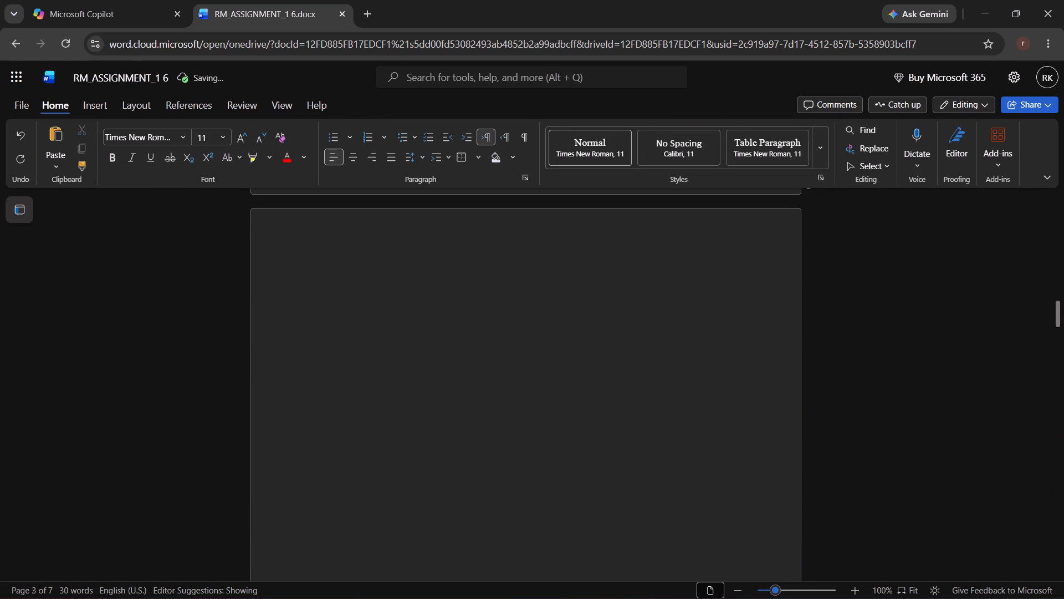
Go to the blank area below the ASSIGNMENT -1 heading on the first page.
scroll(419, 329, "up", 6)
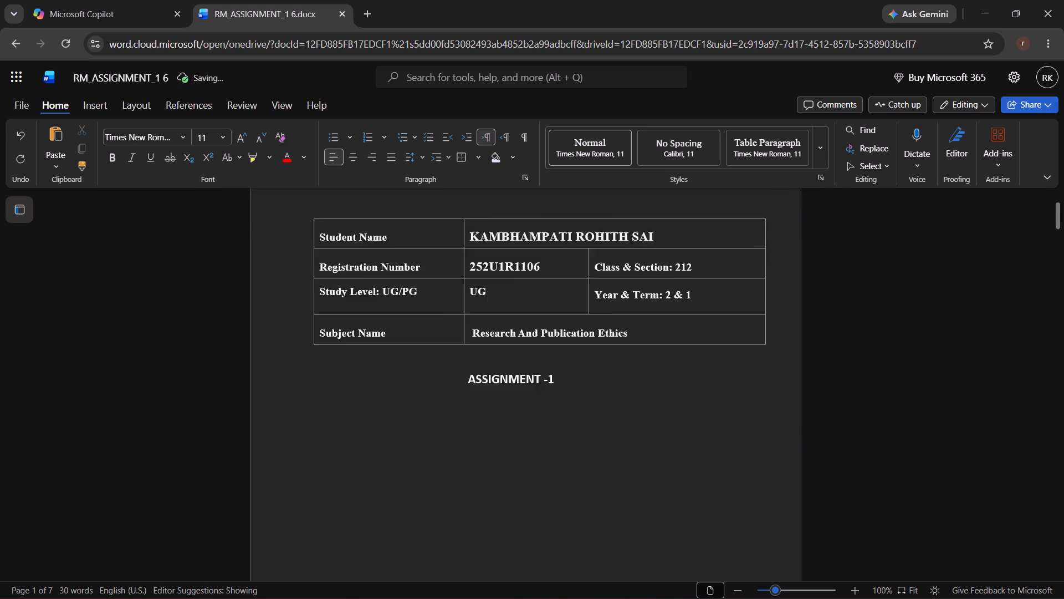
scroll(419, 329, "down", 1)
scroll(419, 329, "up", 1)
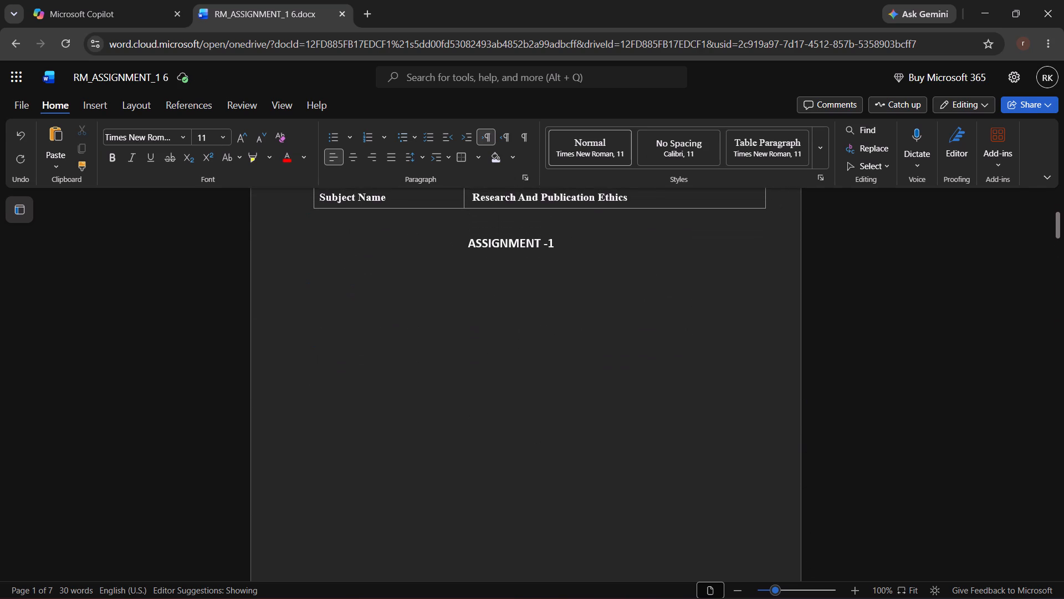
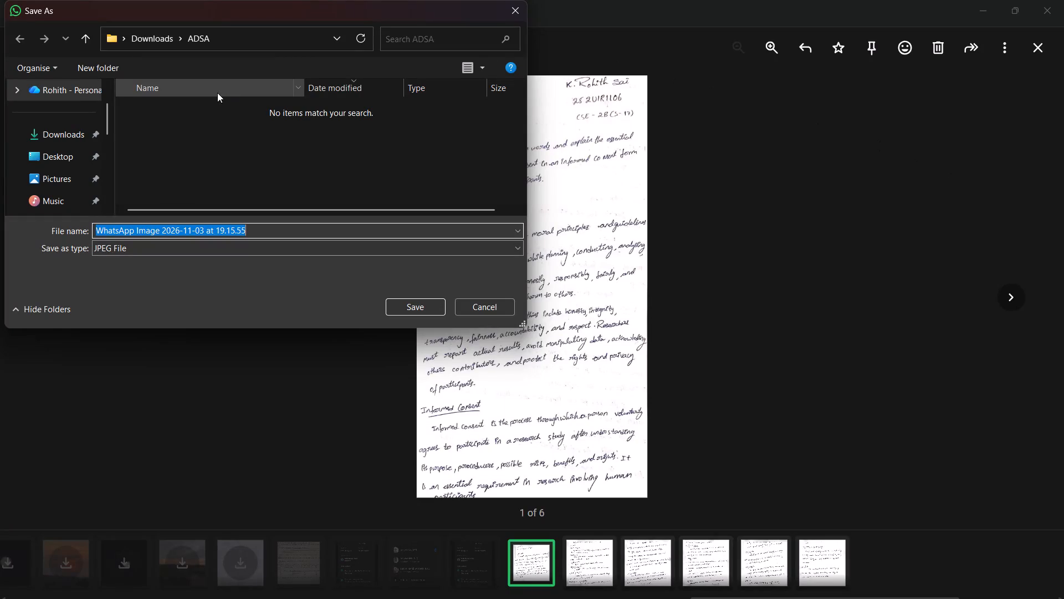
Save the first handwritten page image in the RE folder inside Downloads with the file name 1.
scroll(52, 160, "down", 1)
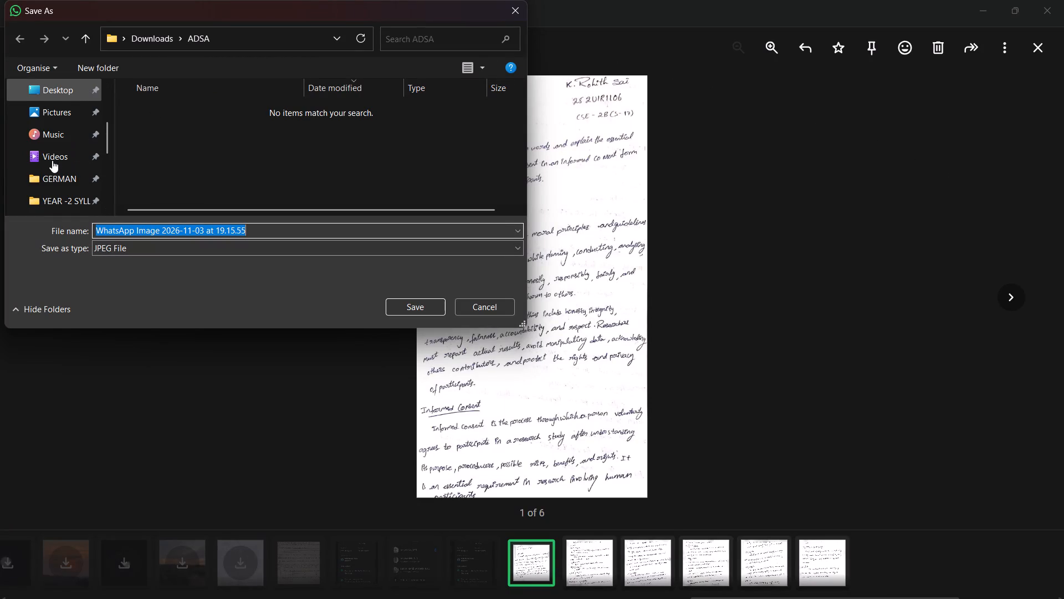
scroll(52, 160, "down", 1)
left_click(55, 126)
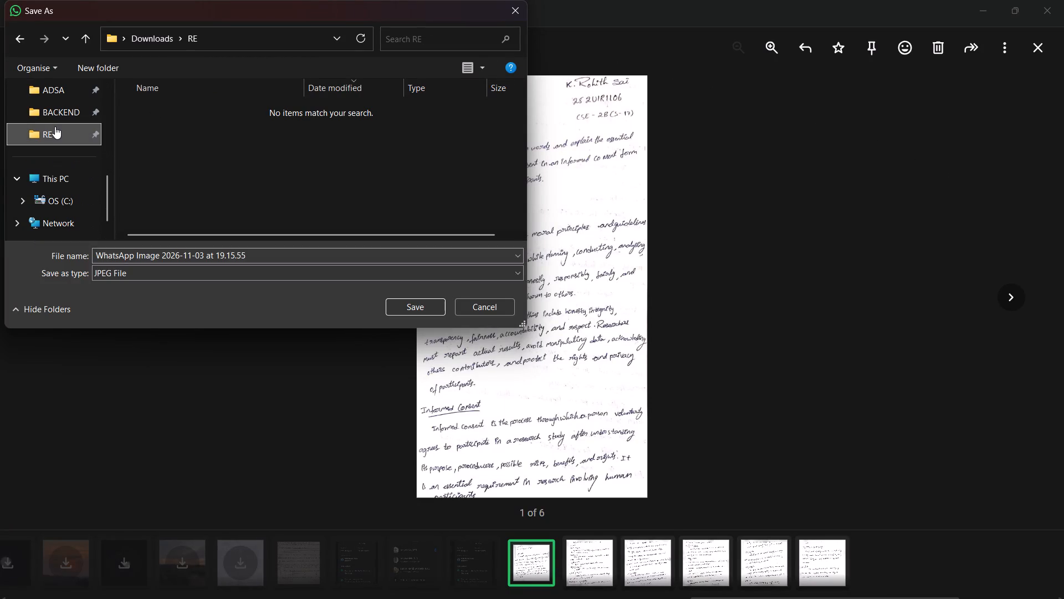
left_click(260, 252)
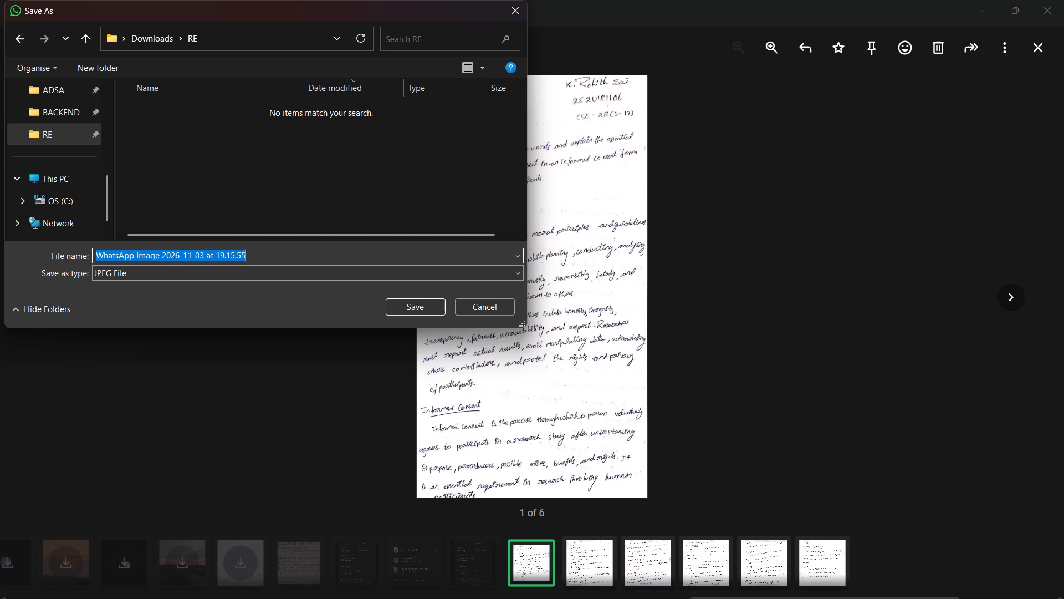
key("BackSpace")
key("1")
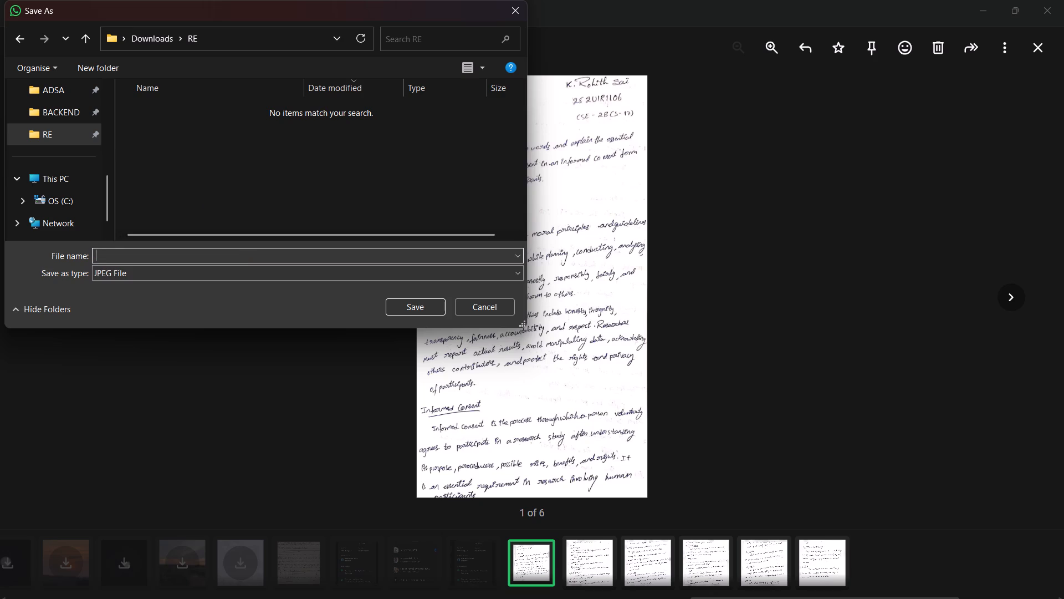
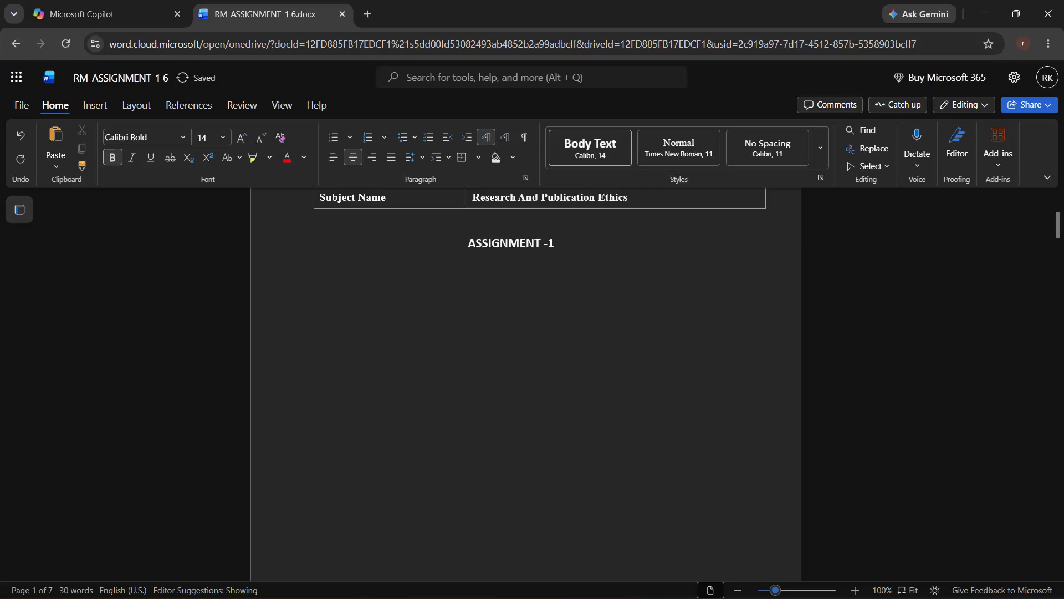
Switch from the Word document to the RE downloads folder in File Explorer, where the page images 1 to 6 are saved.
right_click(494, 322)
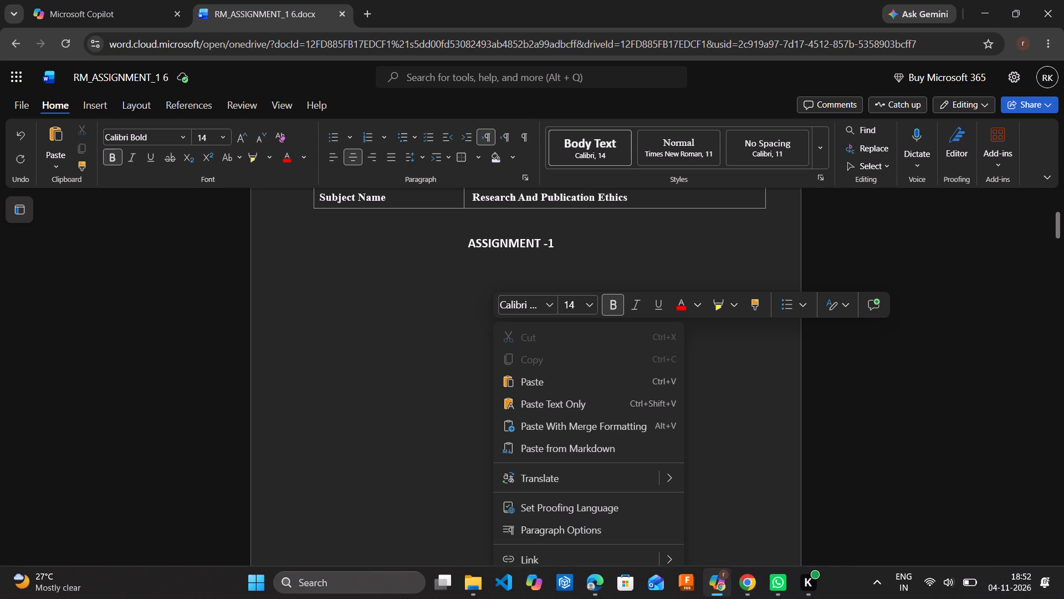
left_click(468, 582)
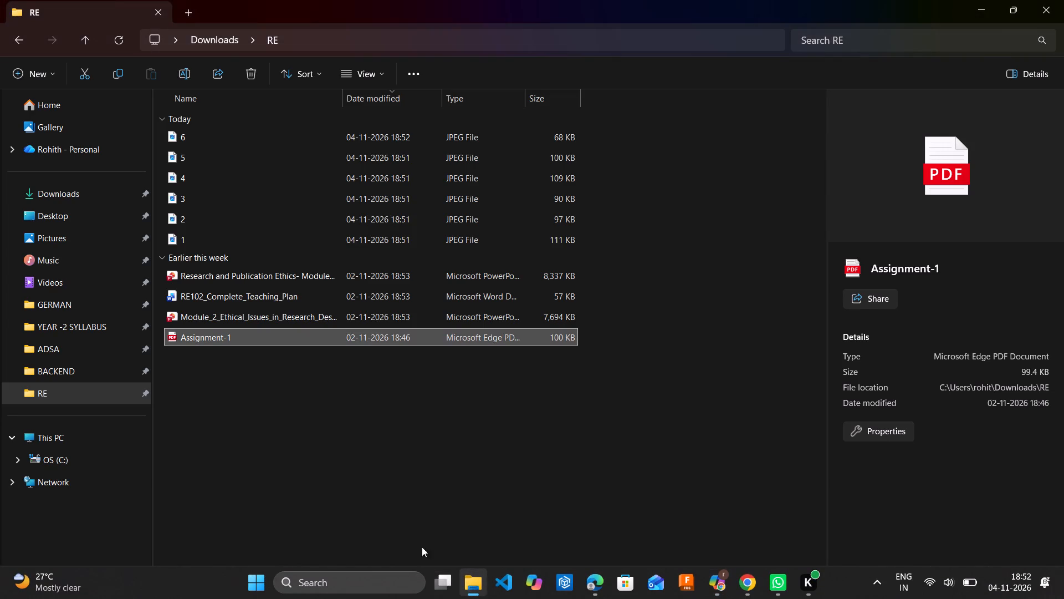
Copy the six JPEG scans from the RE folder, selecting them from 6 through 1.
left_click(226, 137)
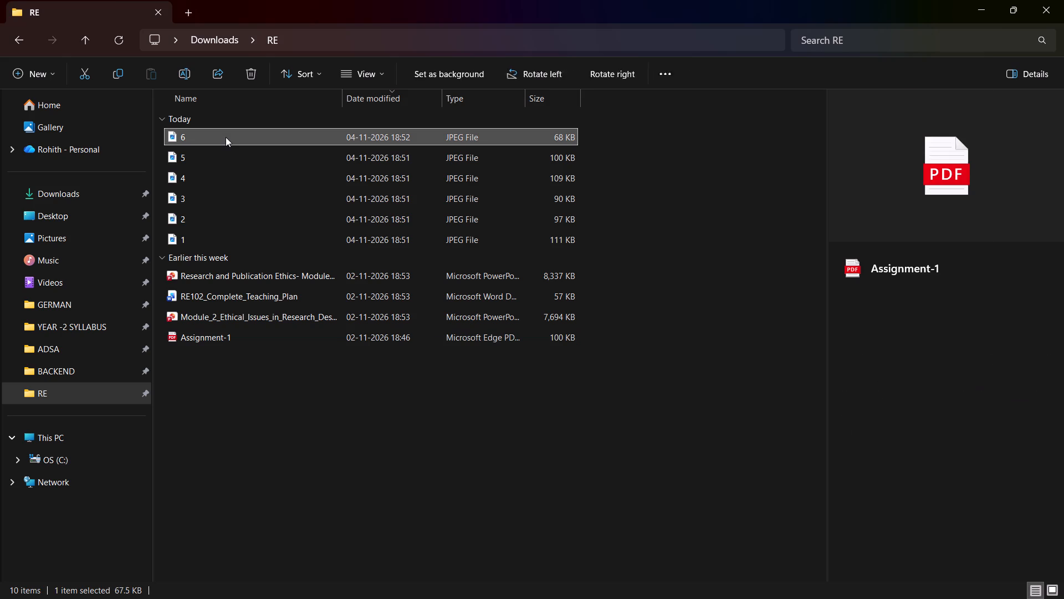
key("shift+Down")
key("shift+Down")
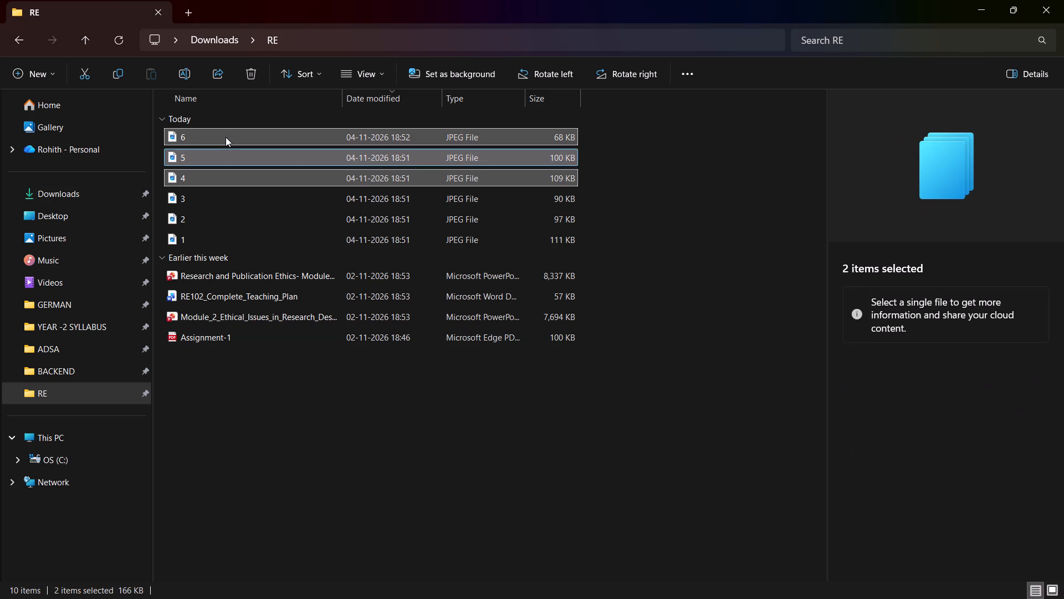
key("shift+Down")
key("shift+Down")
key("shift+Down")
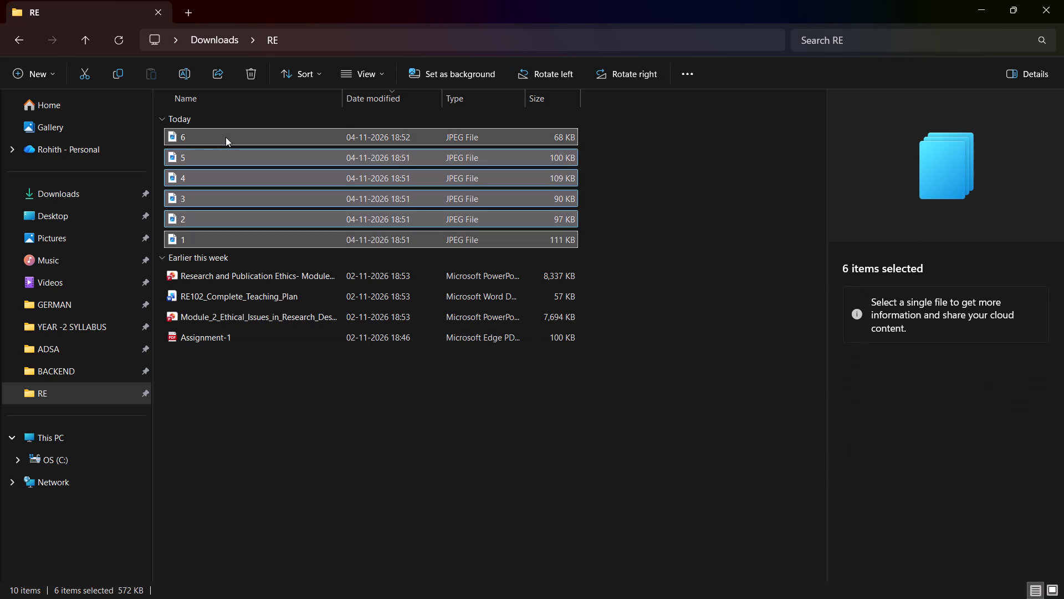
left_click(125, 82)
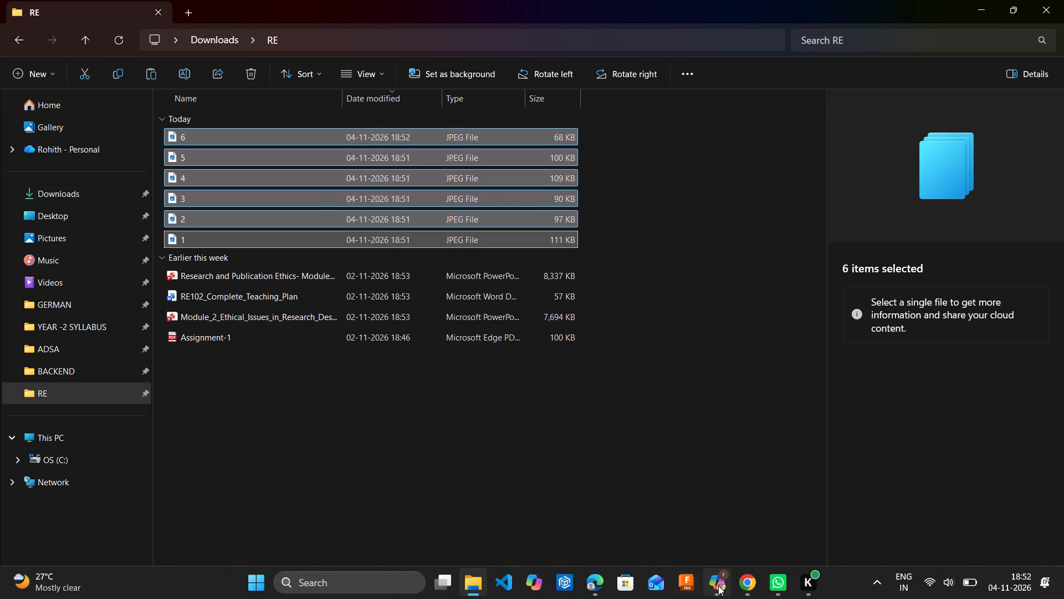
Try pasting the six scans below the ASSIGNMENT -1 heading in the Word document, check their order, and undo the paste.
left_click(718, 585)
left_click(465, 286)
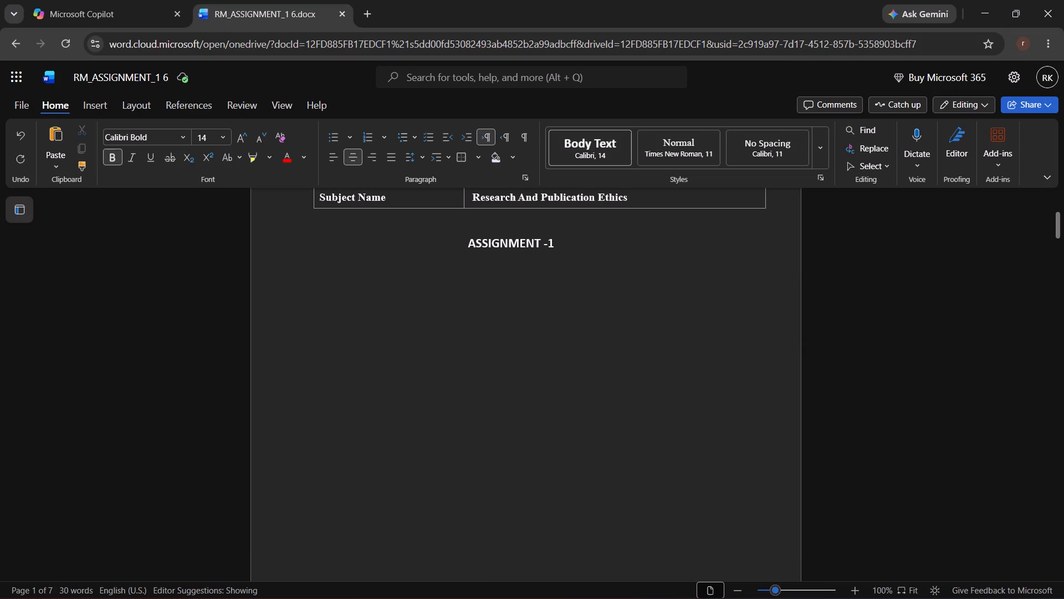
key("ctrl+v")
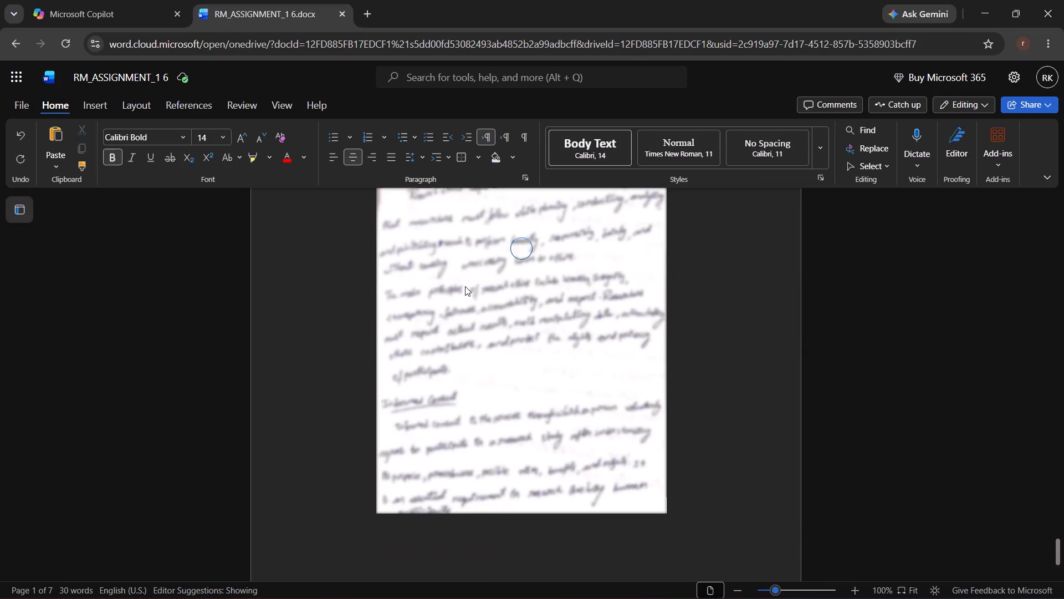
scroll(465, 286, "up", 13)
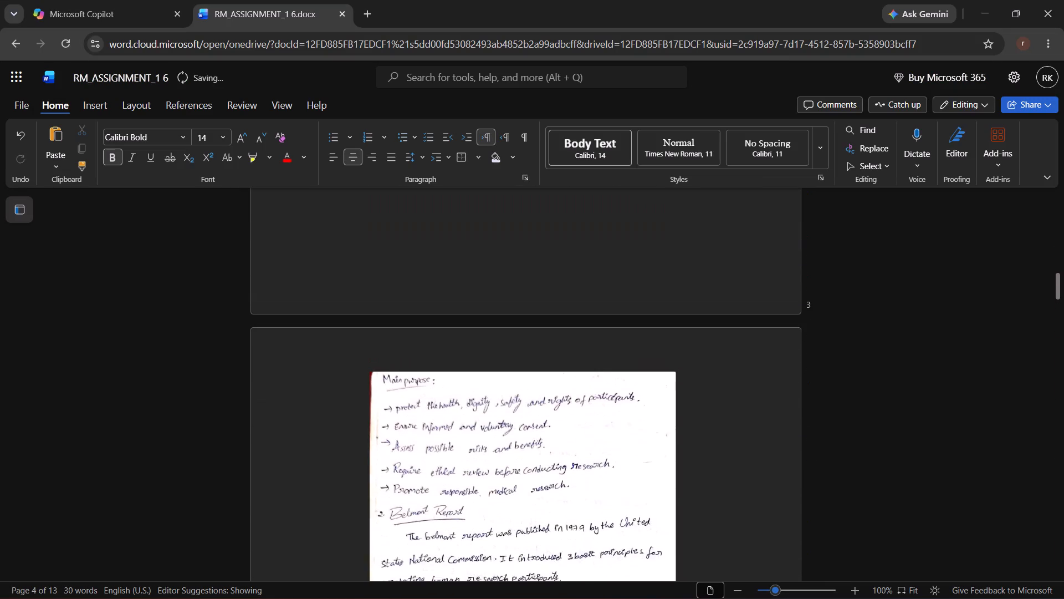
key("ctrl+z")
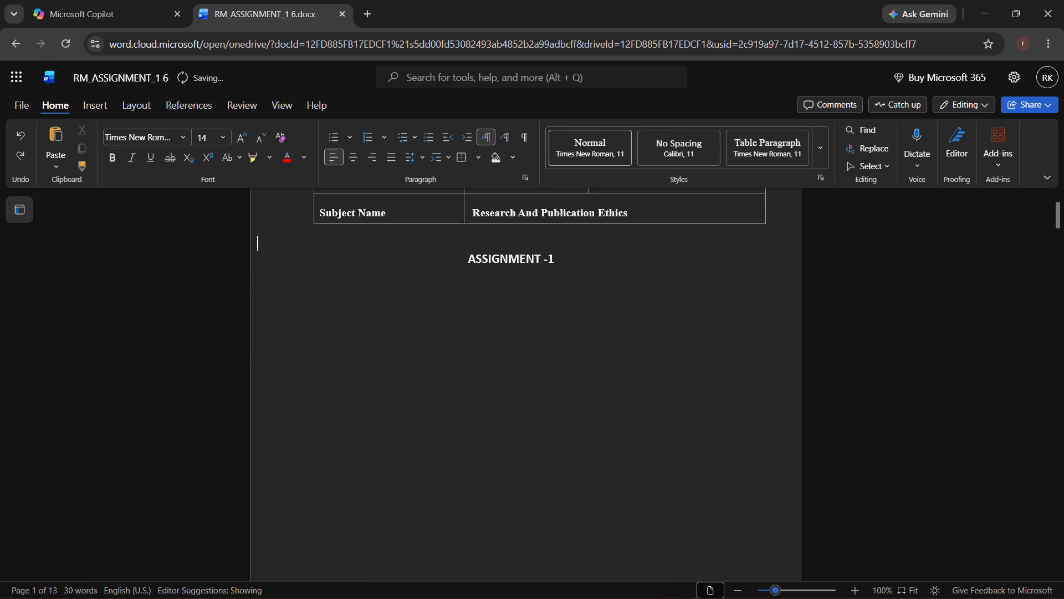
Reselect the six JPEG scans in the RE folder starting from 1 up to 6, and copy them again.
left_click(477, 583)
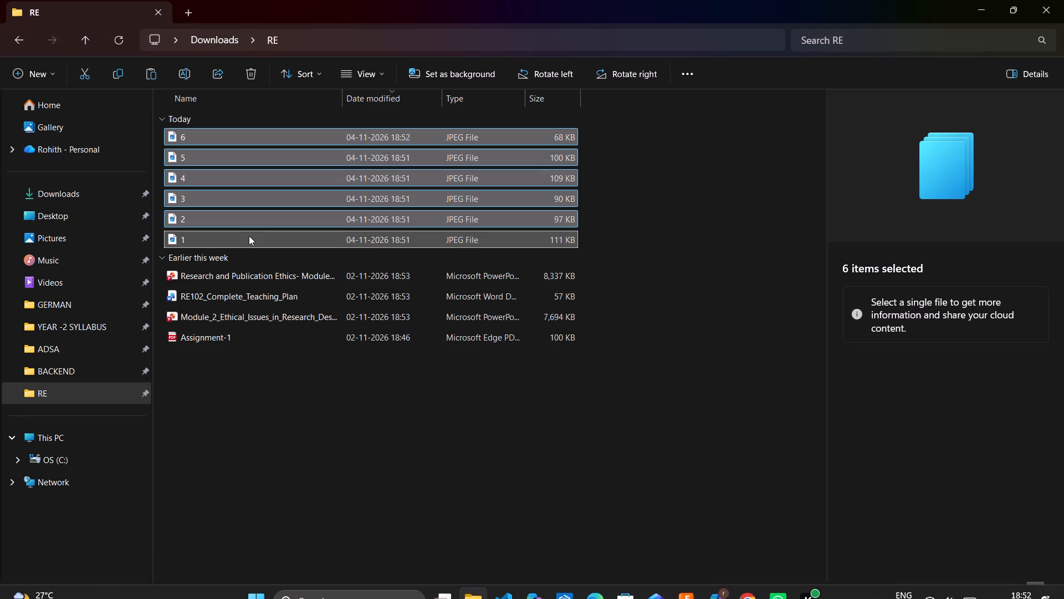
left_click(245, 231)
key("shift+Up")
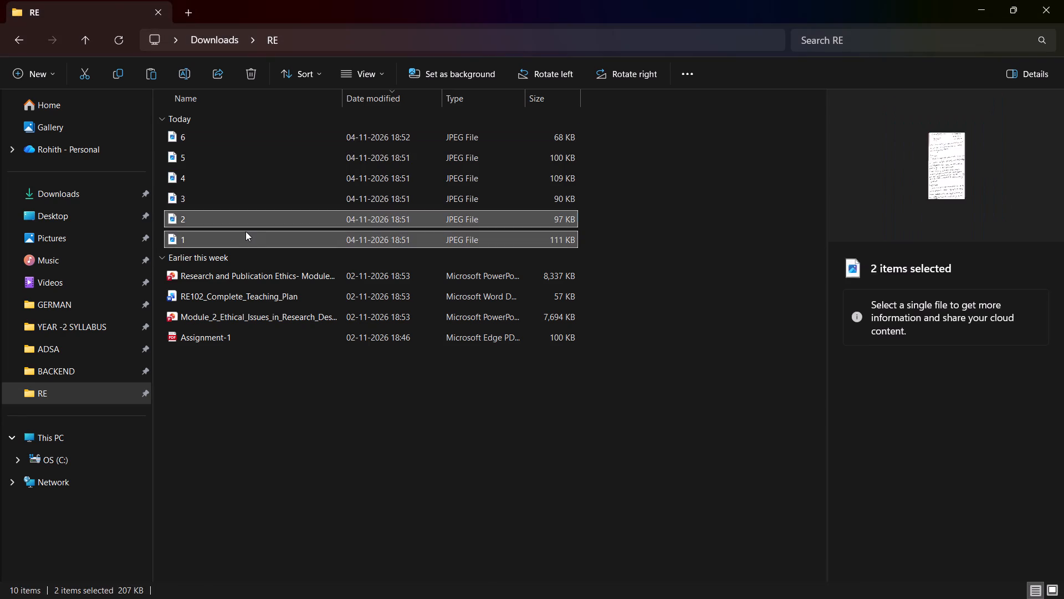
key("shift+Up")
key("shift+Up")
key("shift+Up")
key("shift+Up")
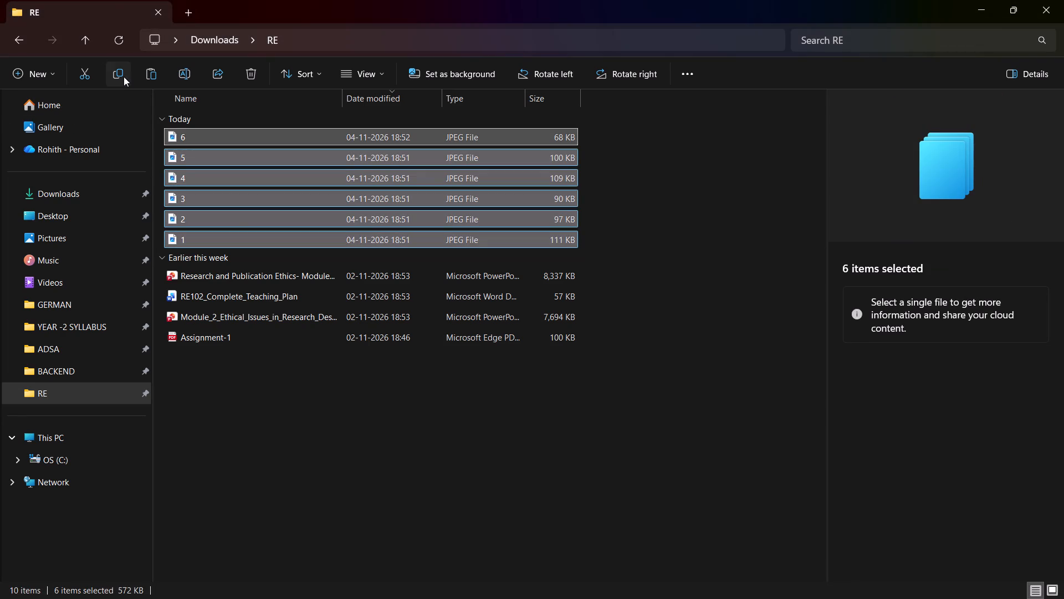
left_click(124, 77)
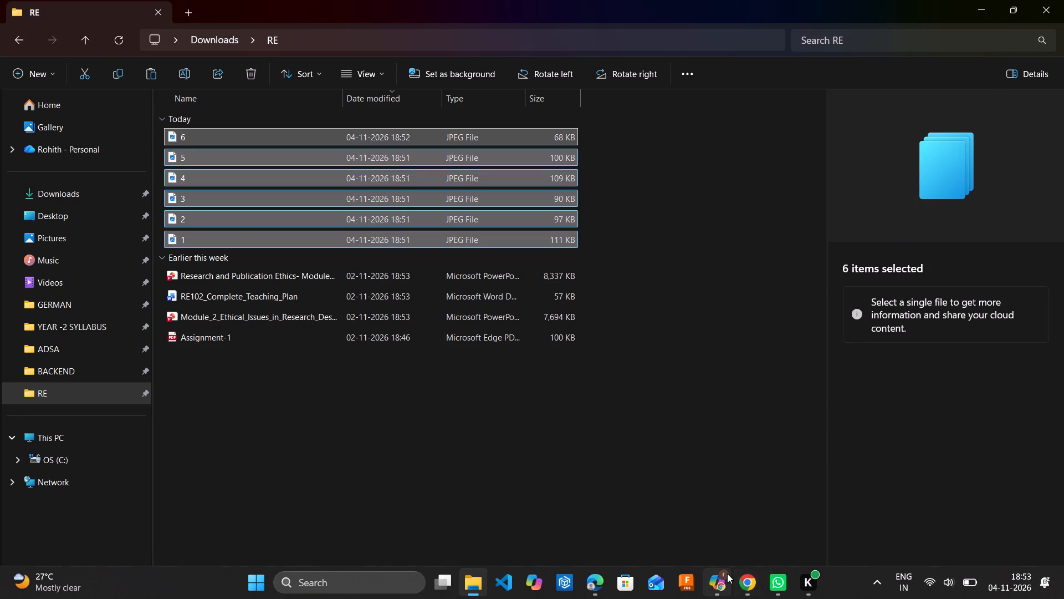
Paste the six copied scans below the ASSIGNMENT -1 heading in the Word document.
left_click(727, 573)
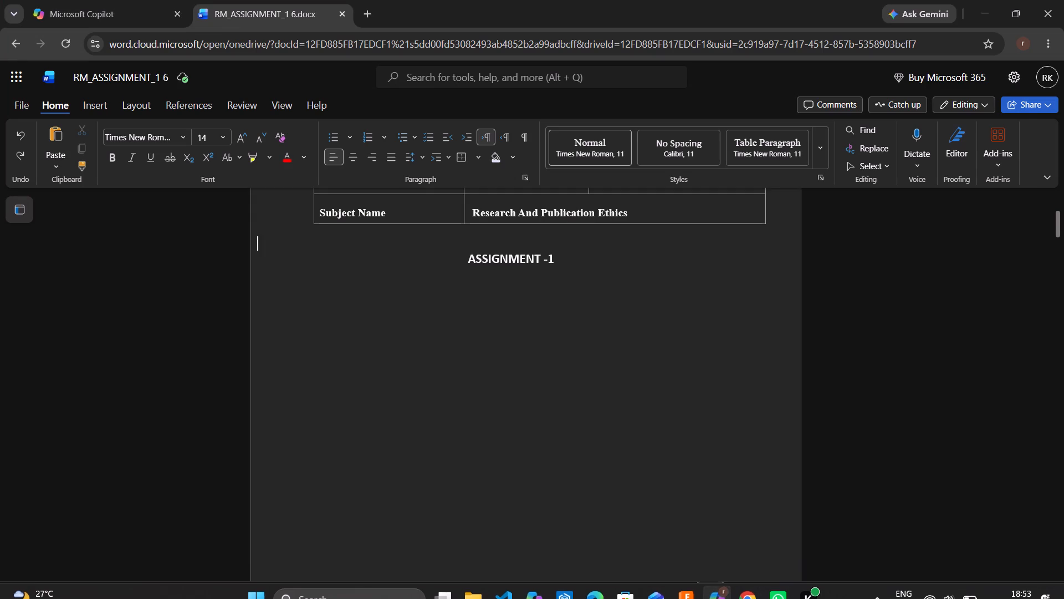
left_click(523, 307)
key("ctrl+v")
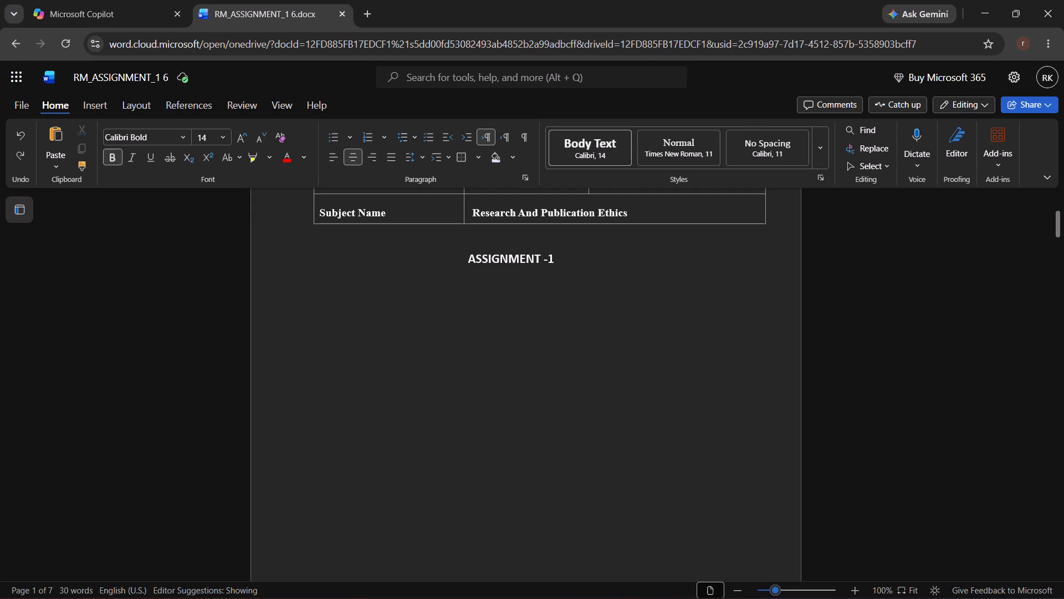
Look through the document's pages to check the order of the pasted handwritten scans.
scroll(523, 307, "up", 4)
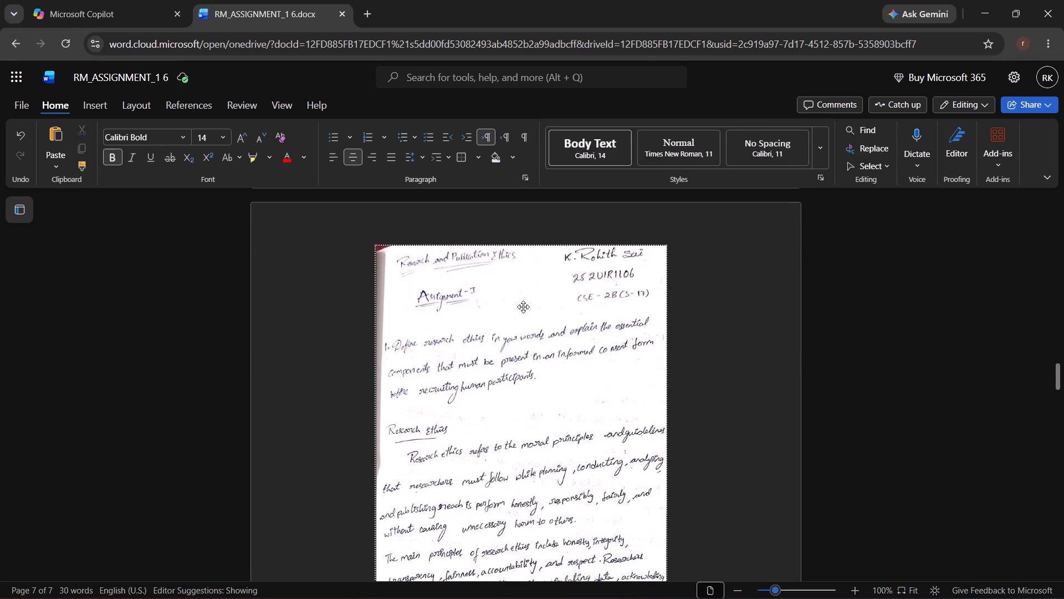
scroll(523, 307, "up", 11)
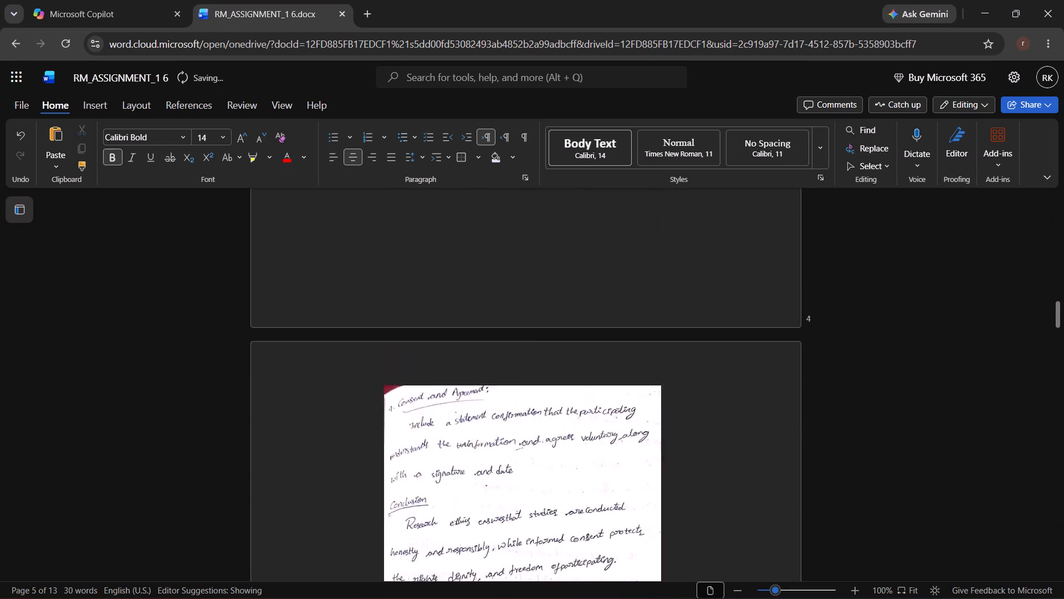
scroll(523, 307, "up", 3)
scroll(523, 307, "down", 7)
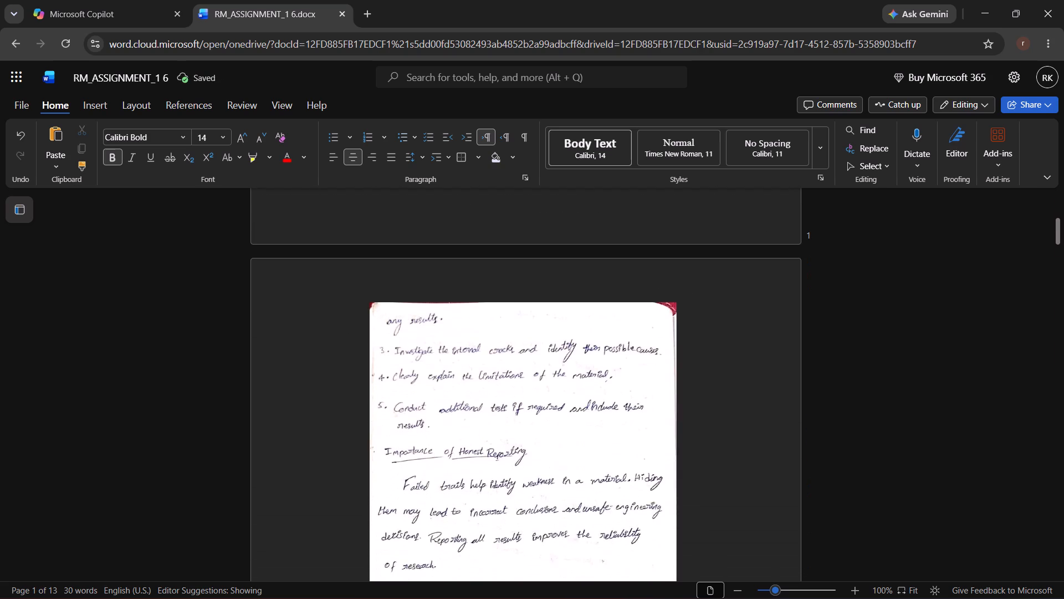
scroll(523, 307, "down", 16)
scroll(523, 307, "down", 5)
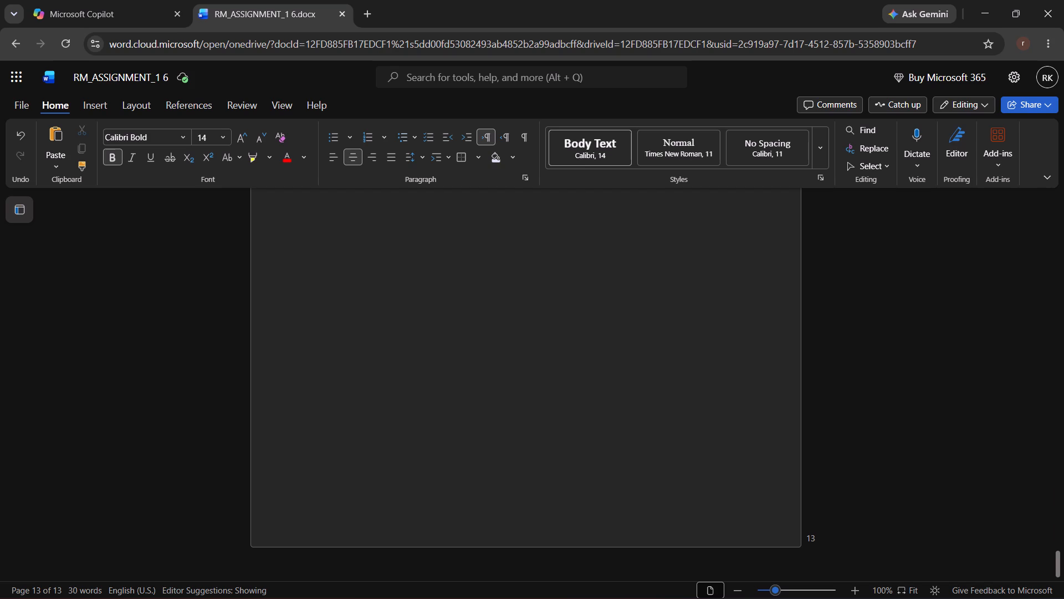
scroll(523, 307, "up", 20)
scroll(523, 307, "up", 4)
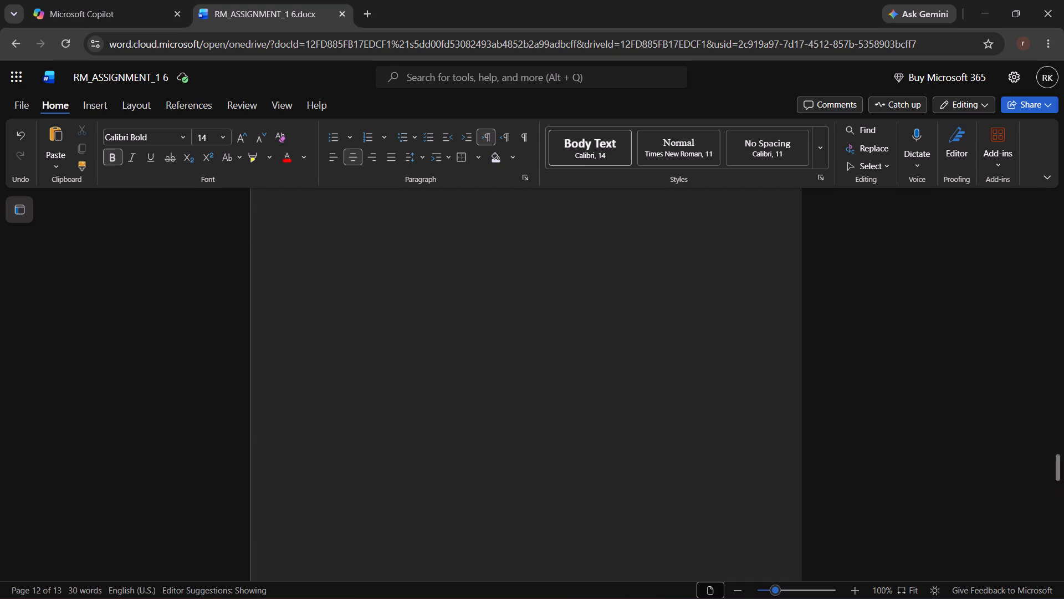
scroll(523, 307, "up", 15)
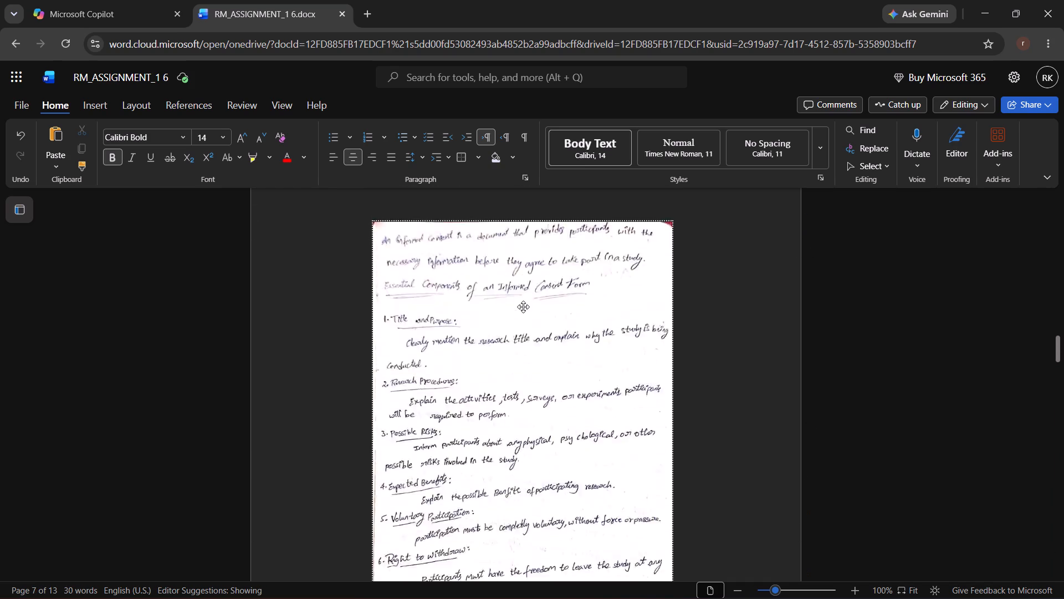
scroll(523, 307, "up", 6)
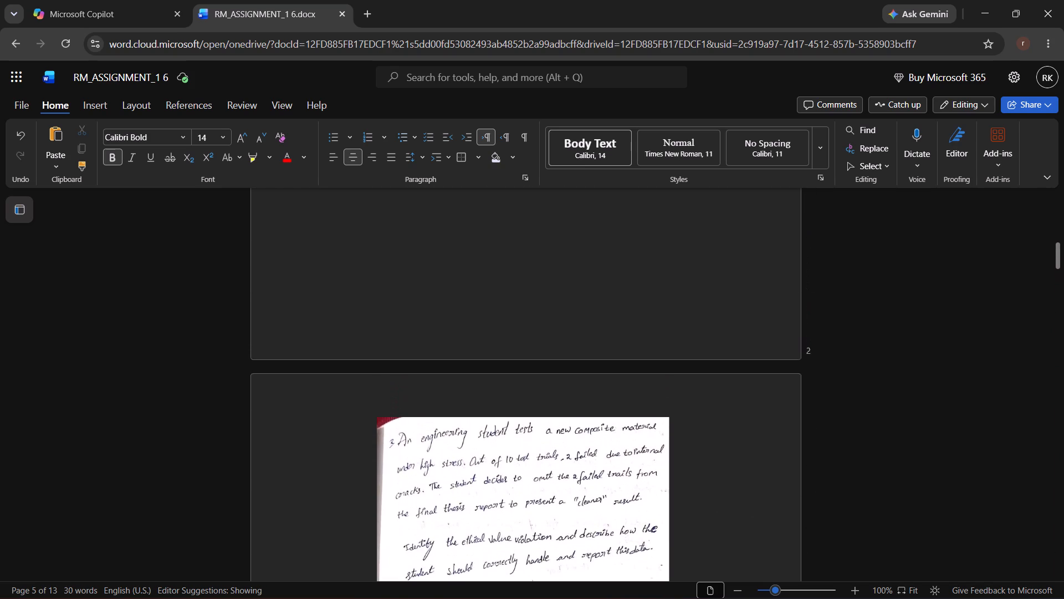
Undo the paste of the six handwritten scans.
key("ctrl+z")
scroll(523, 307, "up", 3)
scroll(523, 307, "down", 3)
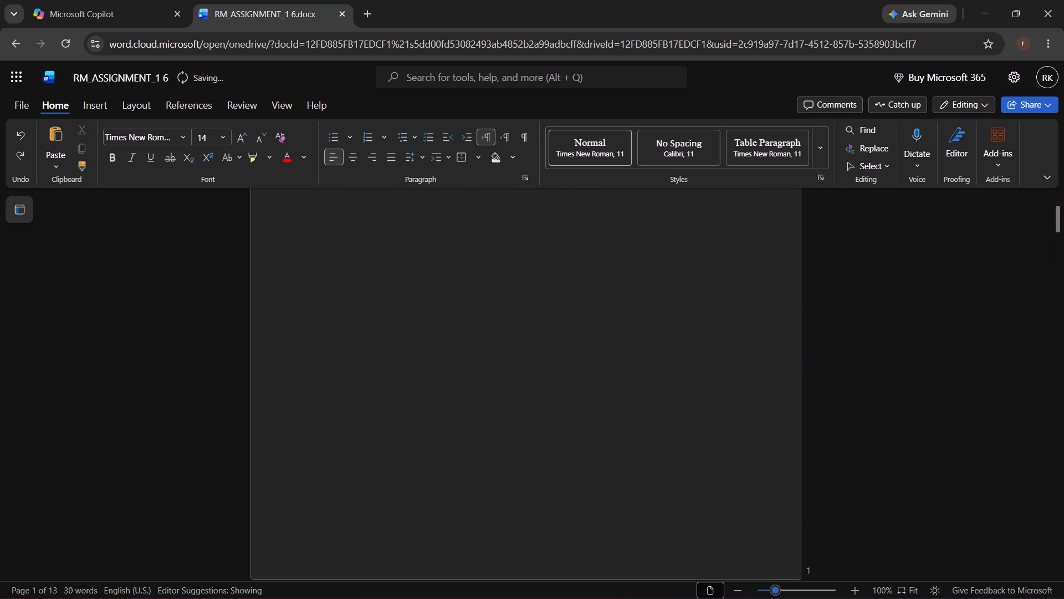
Copy only JPEG image 1 from the RE folder.
left_click(486, 582)
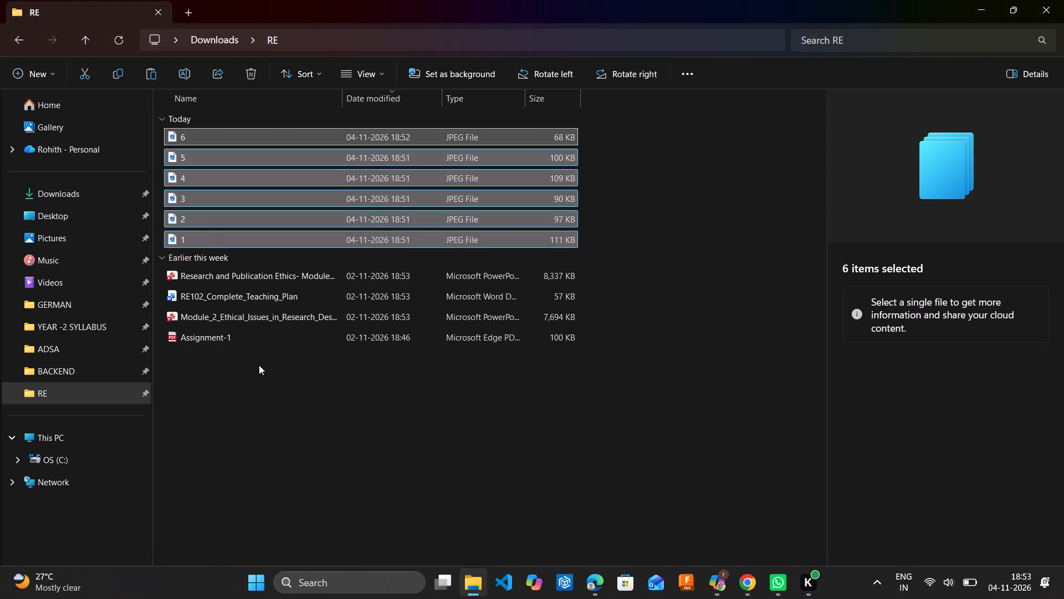
left_click(209, 230)
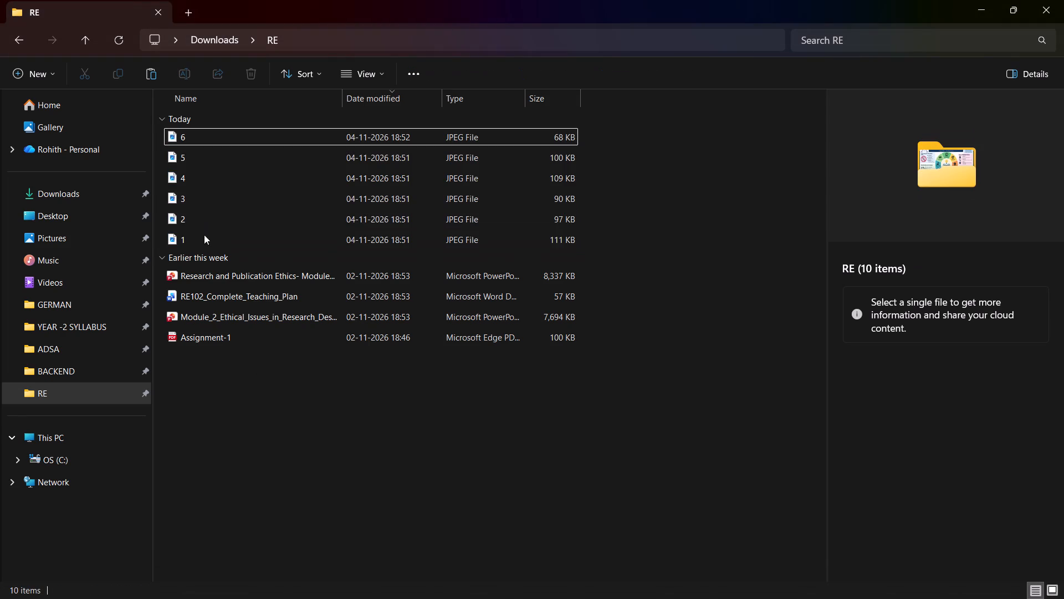
left_click(204, 235)
left_click(119, 62)
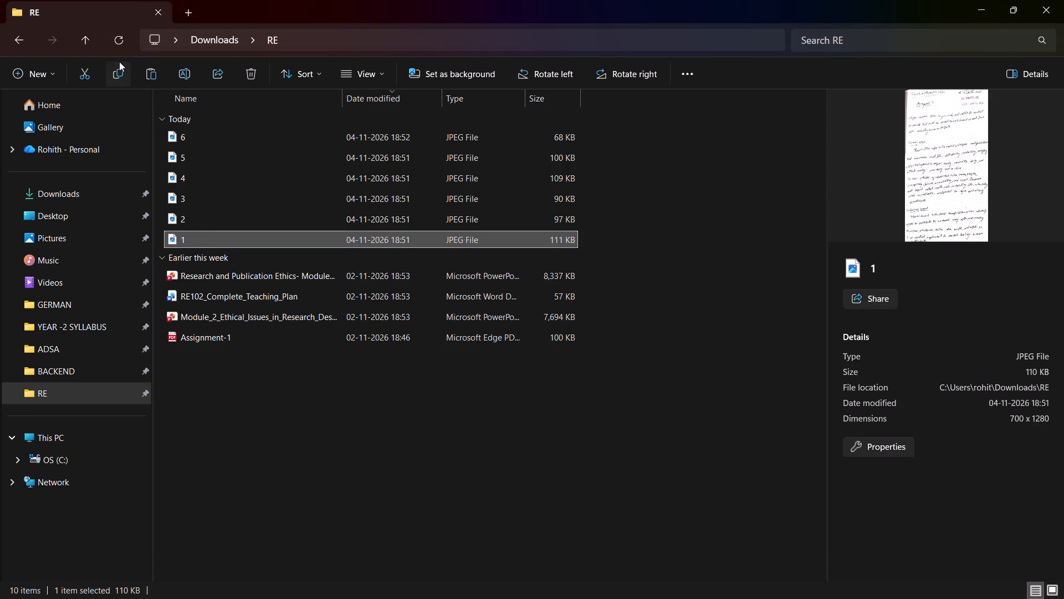
Add two new lines after the ASSIGNMENT -1 heading in the Word document and paste image 1 there.
left_click(725, 576)
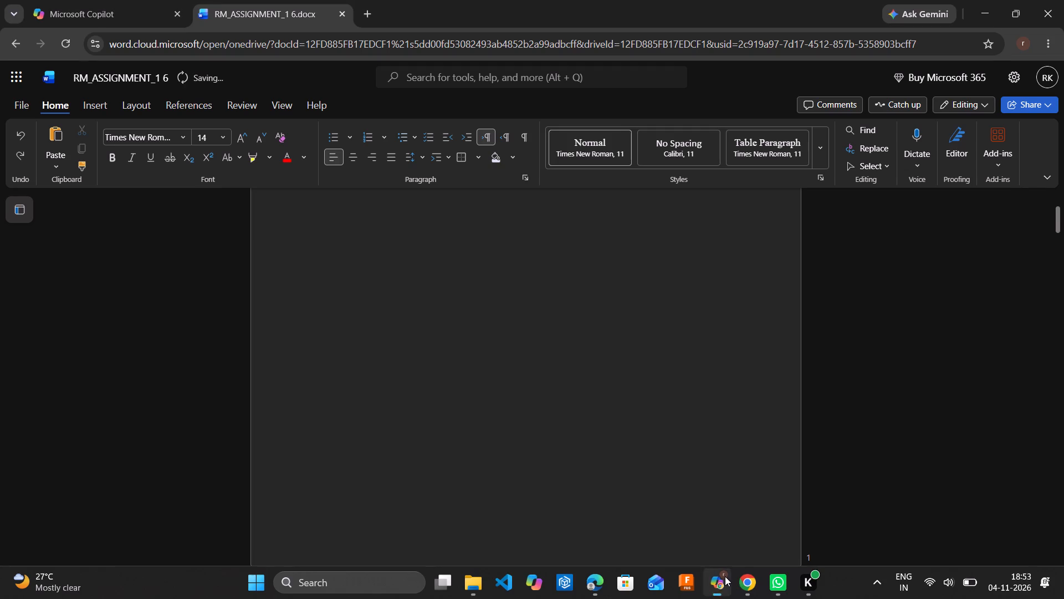
scroll(534, 323, "up", 2)
left_click(574, 282)
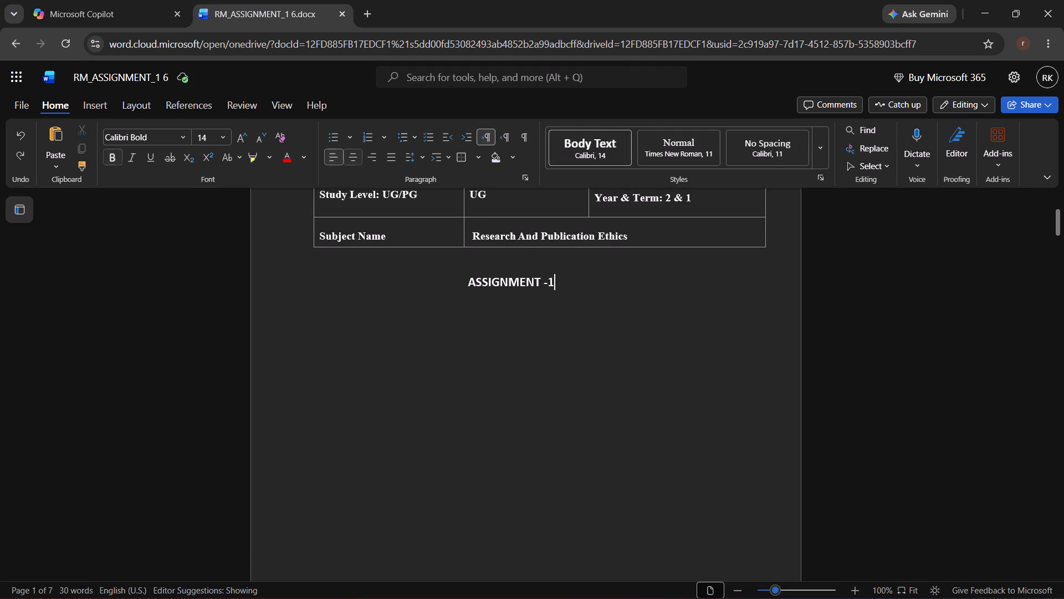
key("Return")
key("Return")
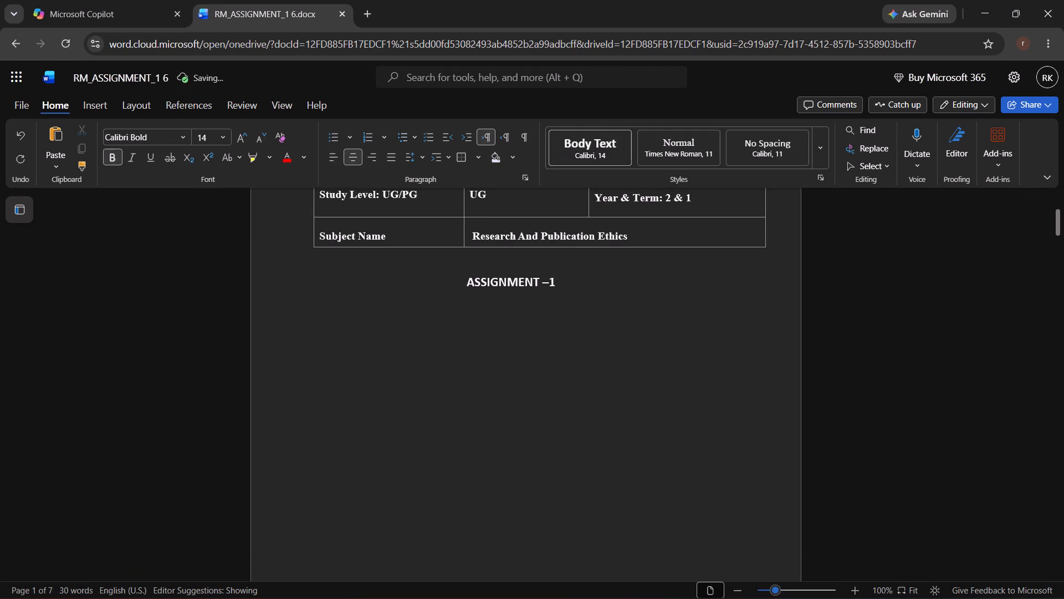
key("ctrl+v")
scroll(574, 282, "up", 2)
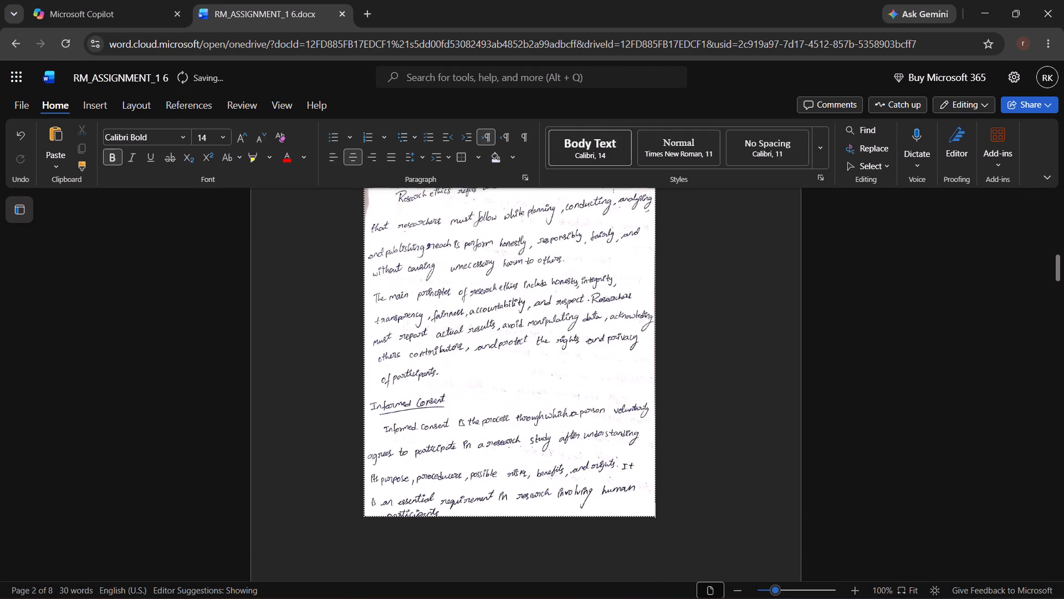
scroll(574, 282, "up", 2)
scroll(574, 282, "down", 5)
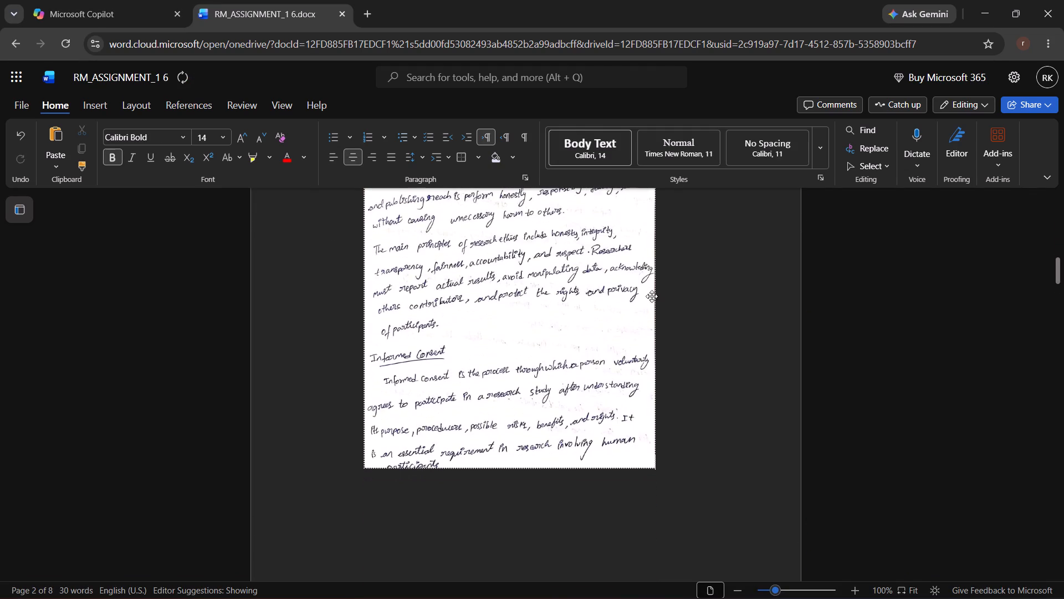
Place the insertion point on the line below the pasted scan and switch back to the RE folder.
left_click(557, 494)
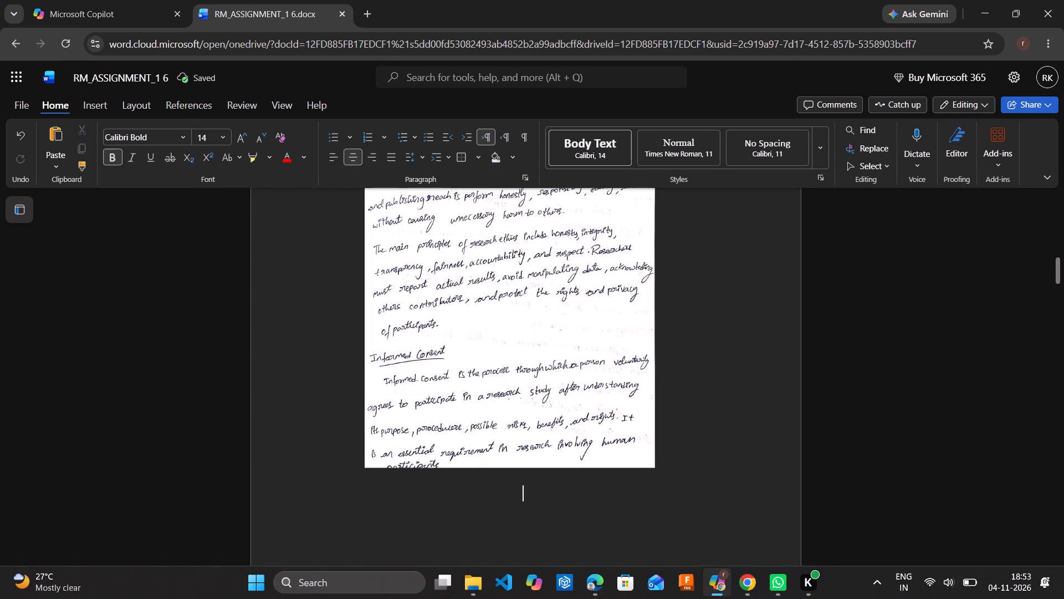
left_click(482, 583)
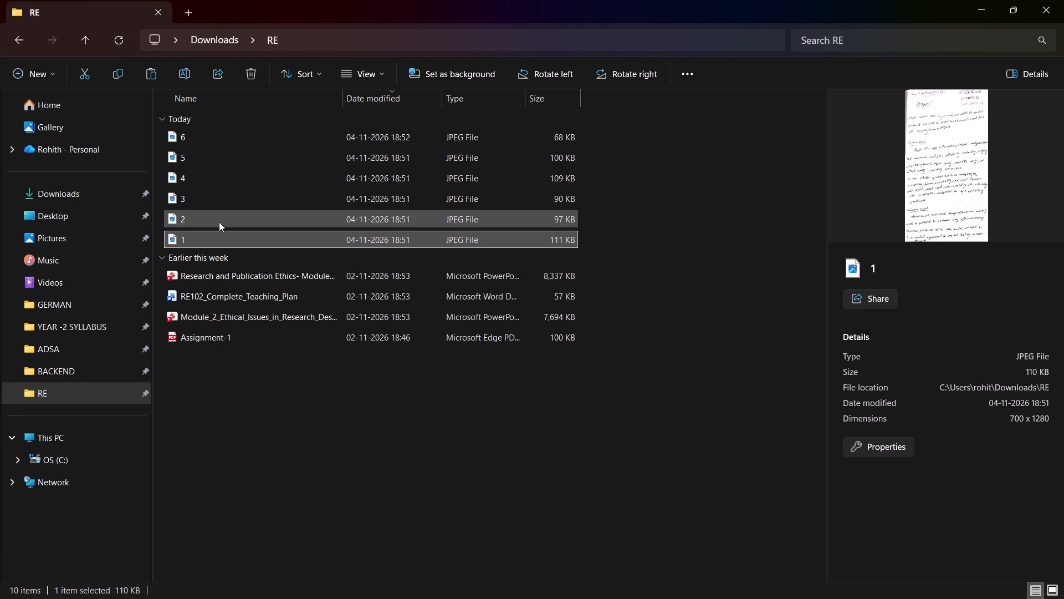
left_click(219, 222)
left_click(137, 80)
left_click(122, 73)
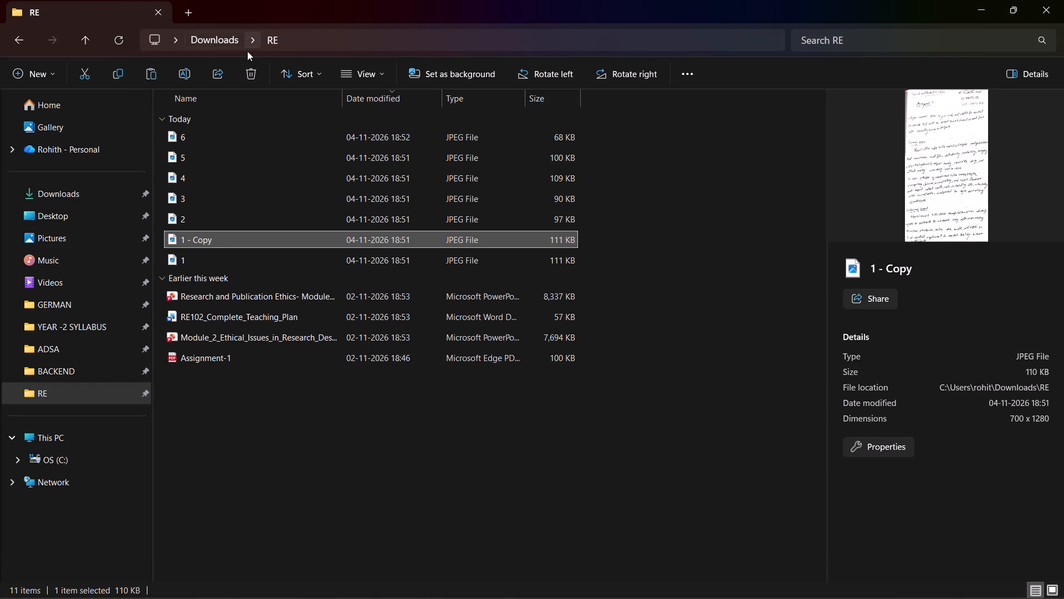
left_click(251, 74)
Copy JPEG image 2 from the RE folder.
left_click(205, 212)
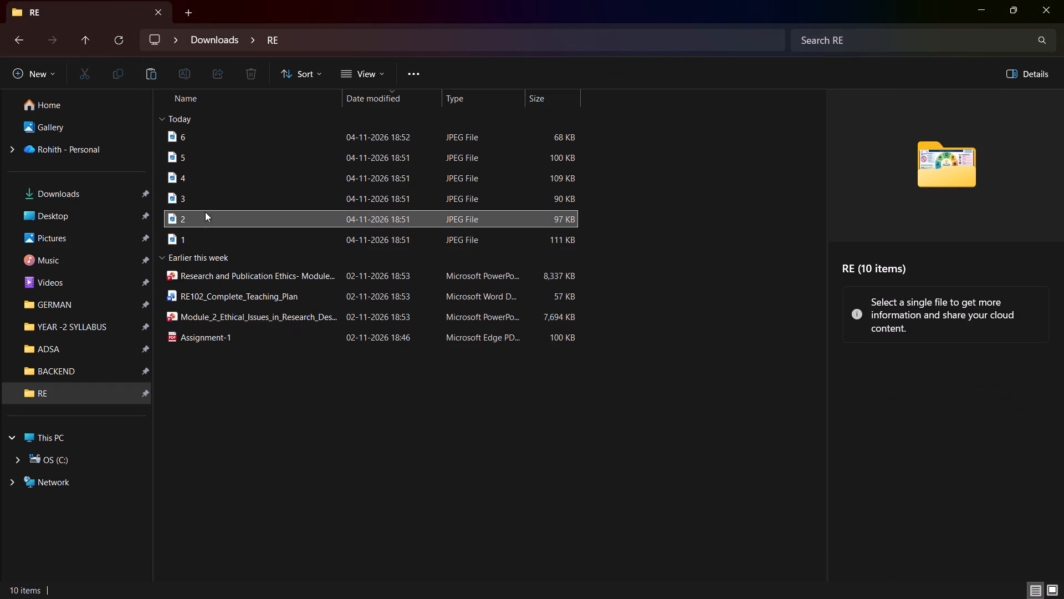
left_click(123, 74)
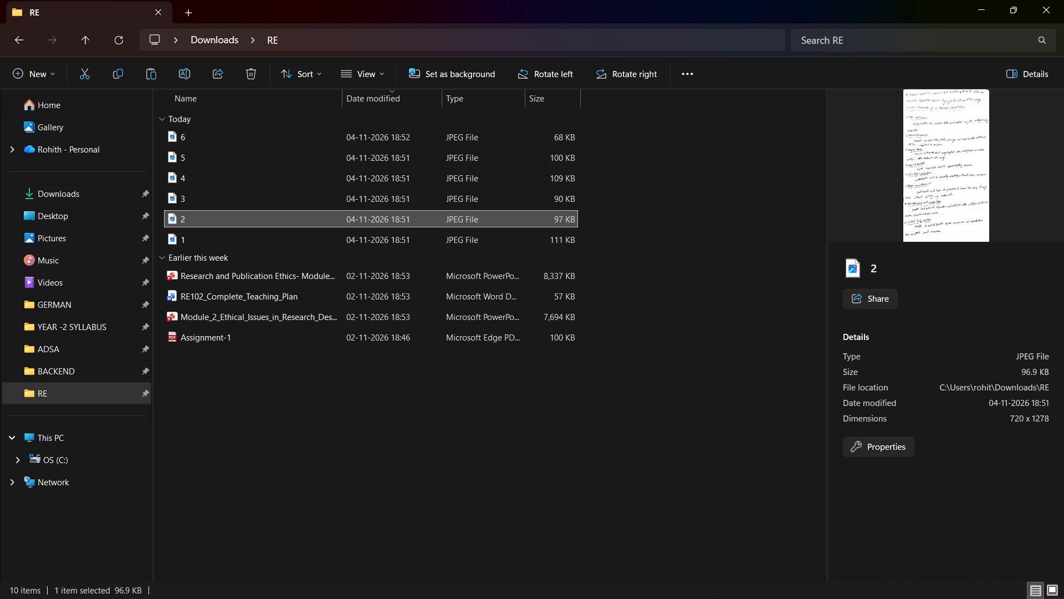
Paste image 2 at the insertion point in the Word document and add two new lines after it.
left_click(720, 573)
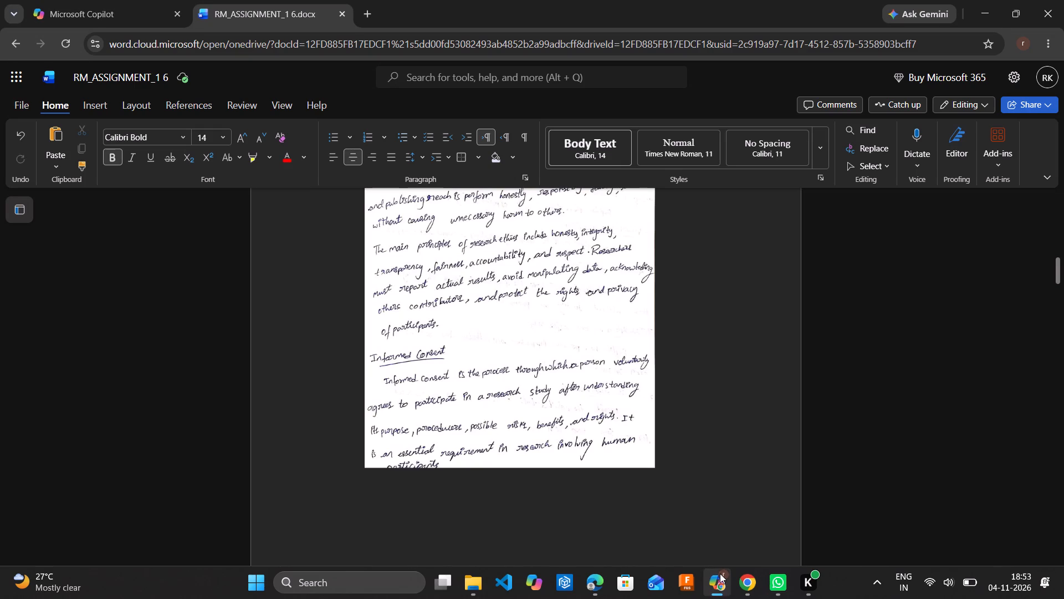
key("ctrl+v")
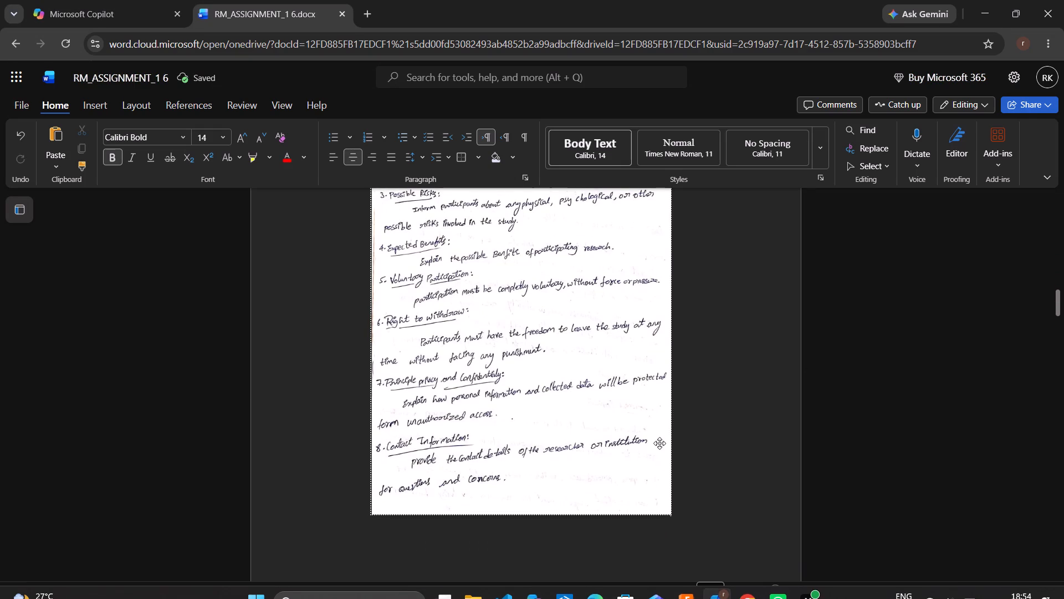
scroll(659, 443, "down", 2)
left_click(514, 449)
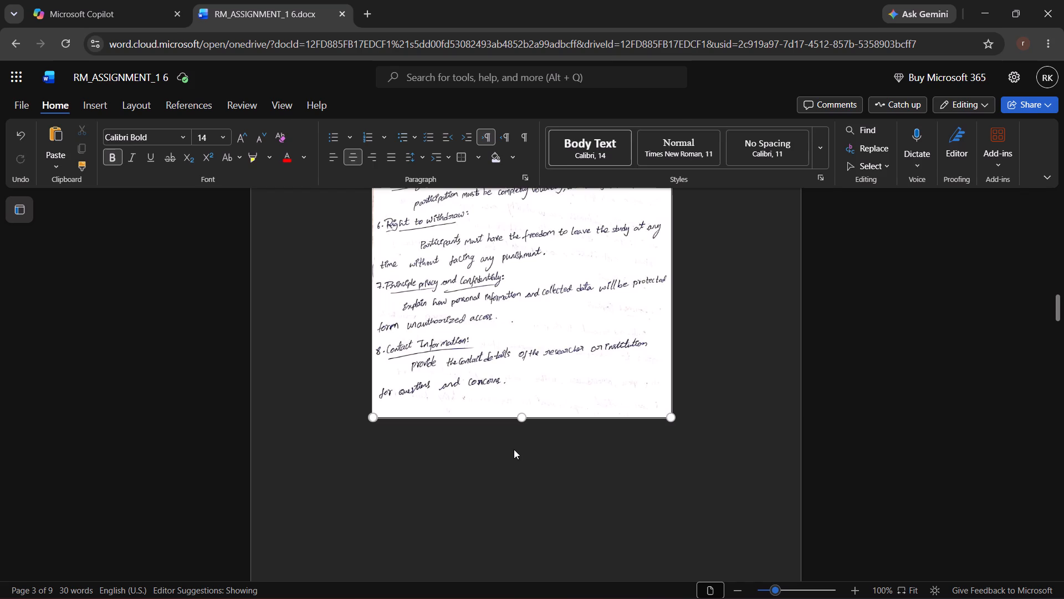
left_click(724, 399)
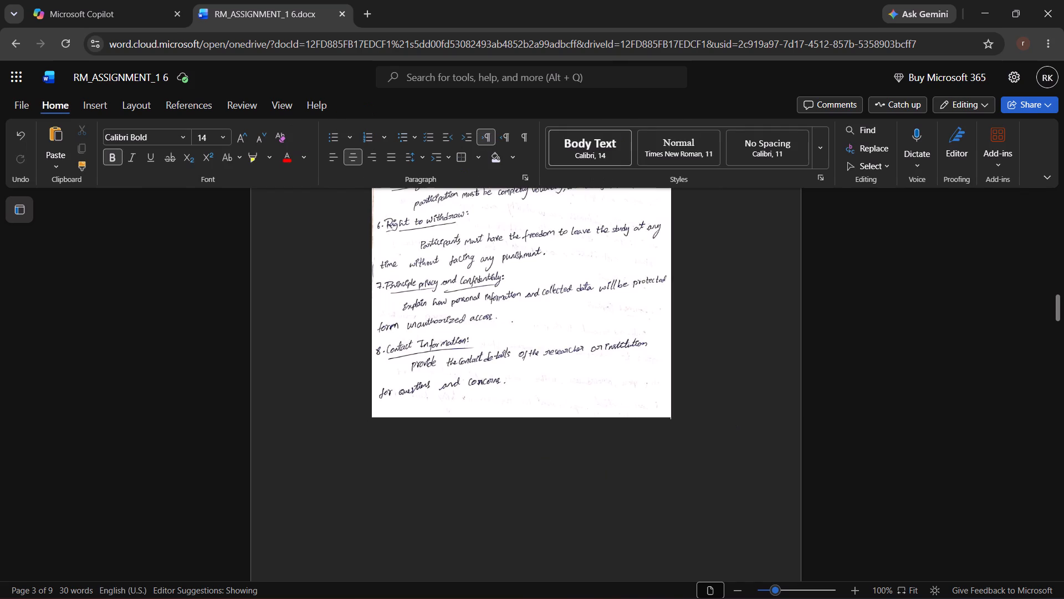
key("Return")
key("Return")
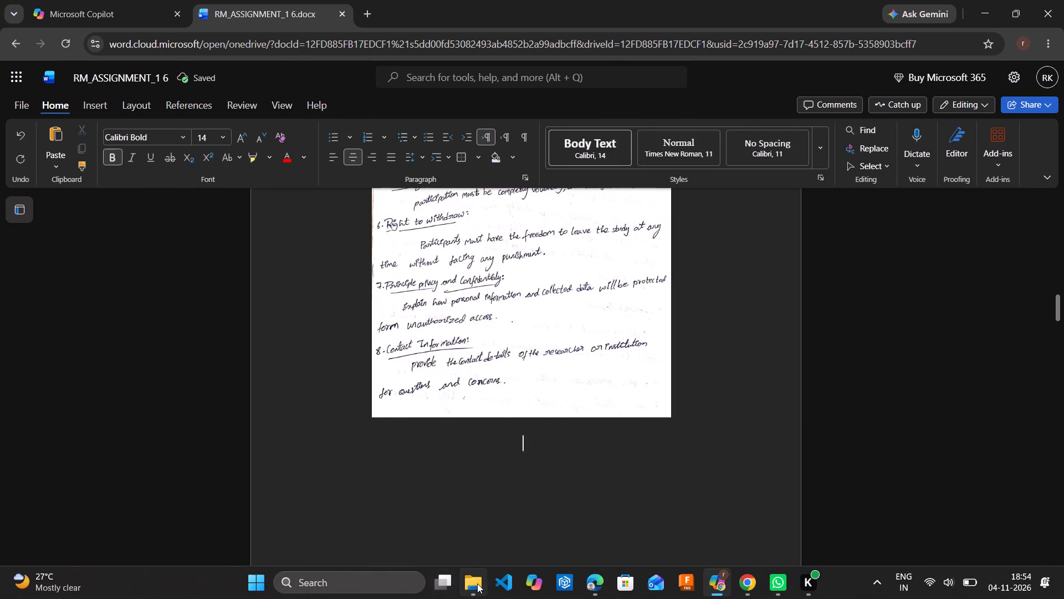
Copy JPEG image 3 from the RE folder and paste it below image 2 in the Word document.
left_click(477, 583)
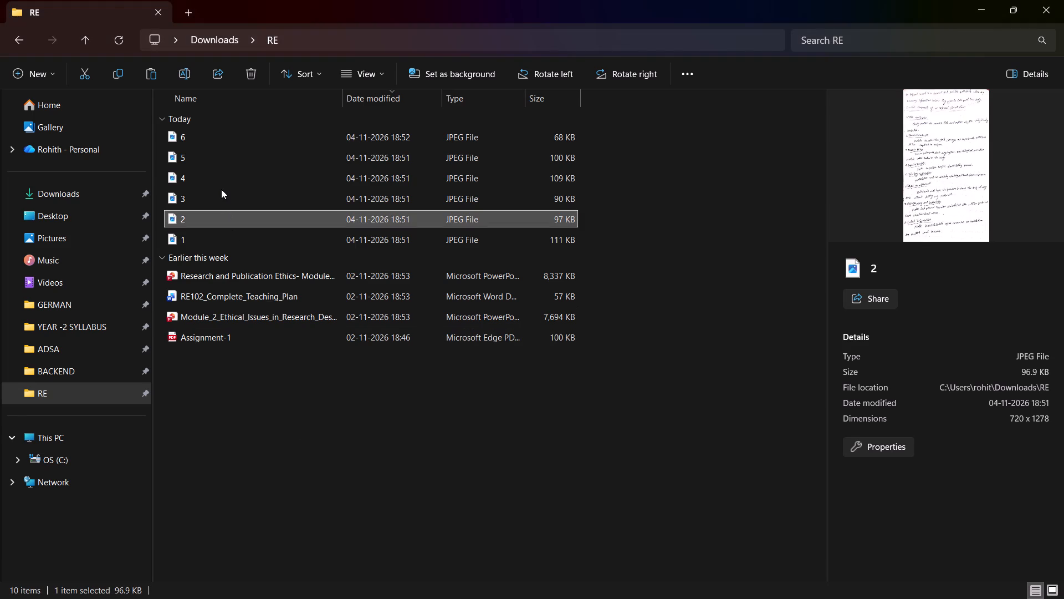
left_click(219, 195)
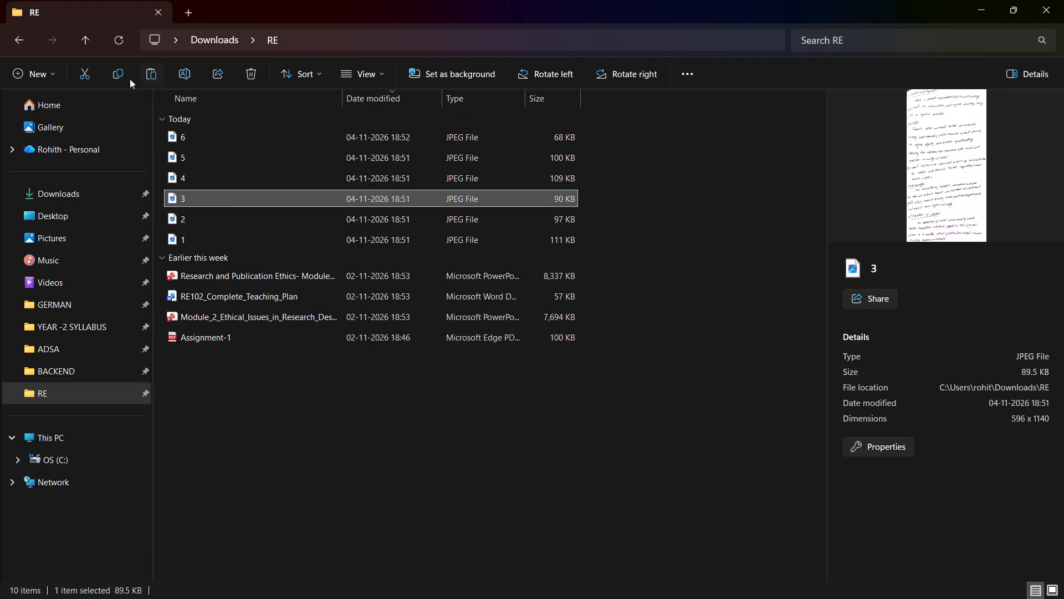
left_click(120, 74)
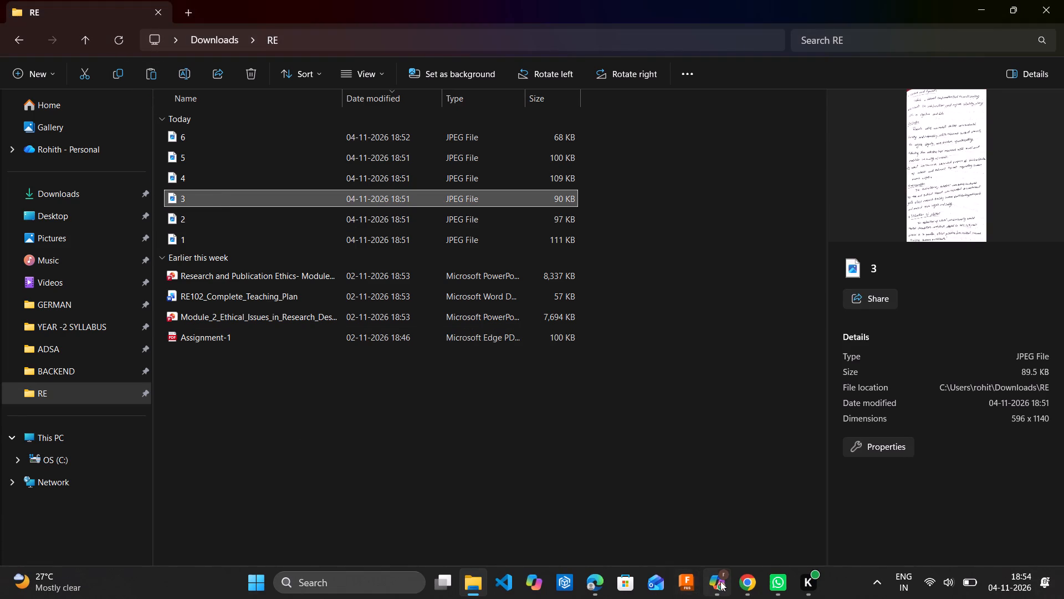
left_click(720, 581)
key("ctrl+v")
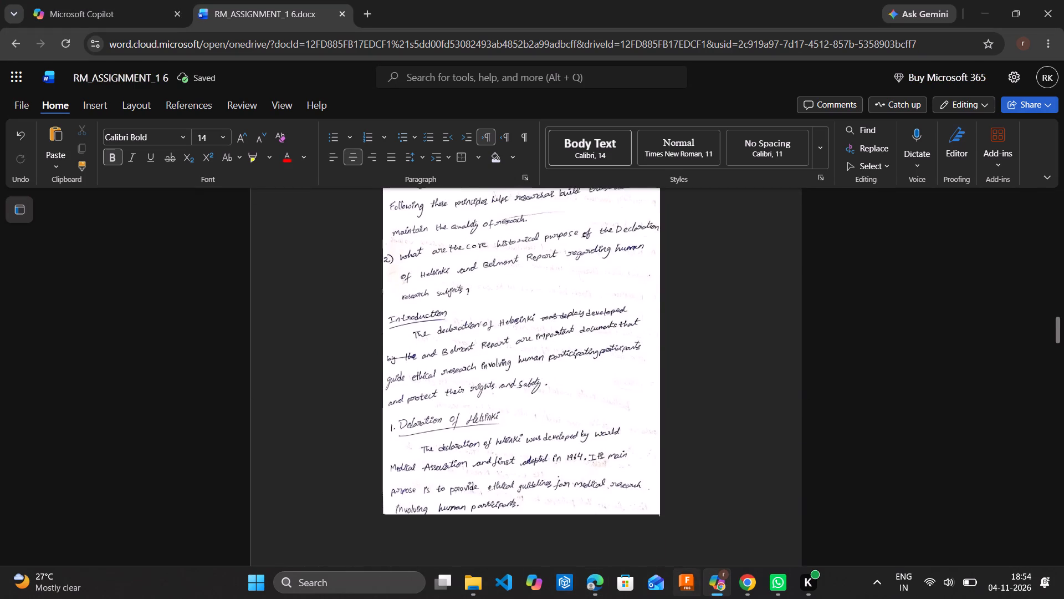
Copy JPEG image 4 from the RE folder and paste it into the Word document two new lines after image 3.
left_click(479, 582)
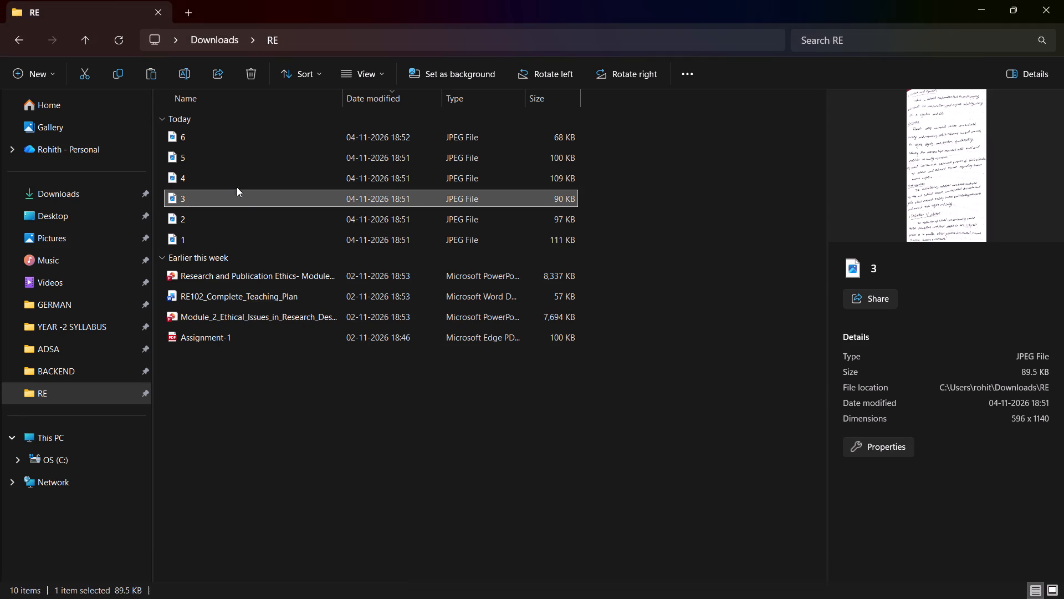
left_click(232, 180)
left_click(114, 72)
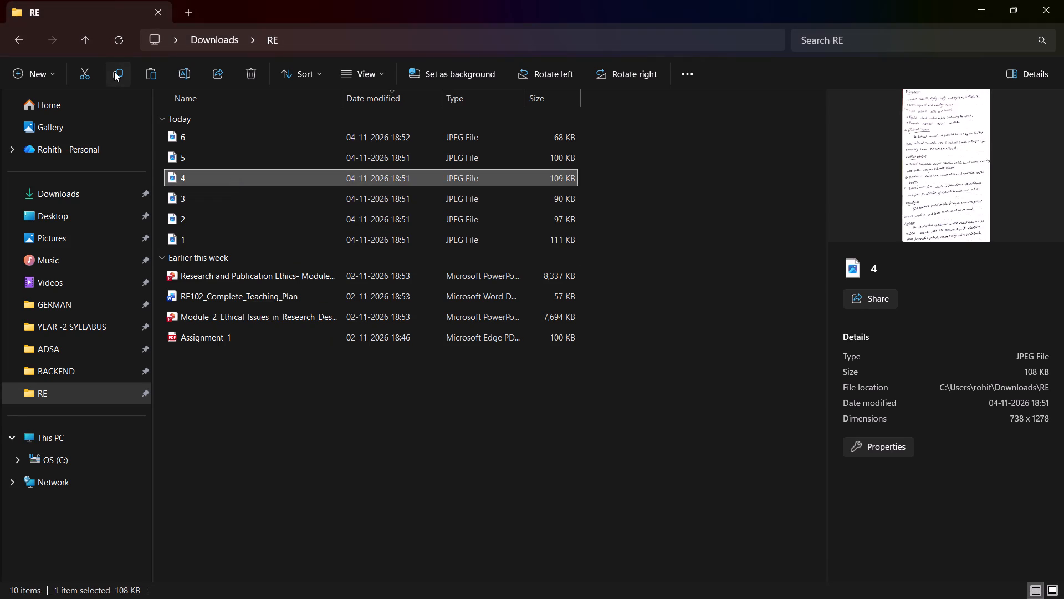
left_click(722, 582)
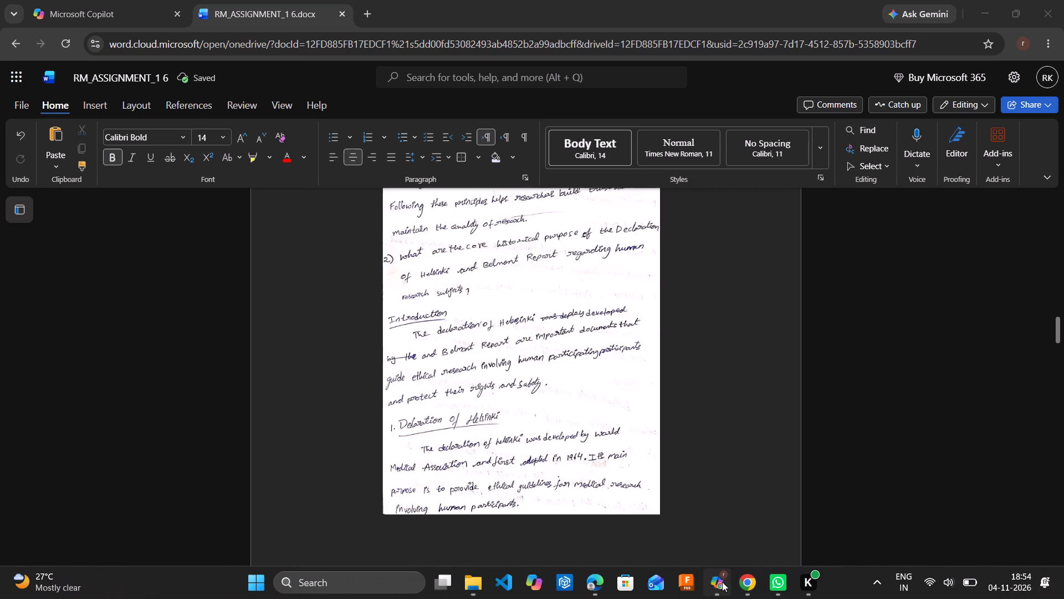
left_click(518, 537)
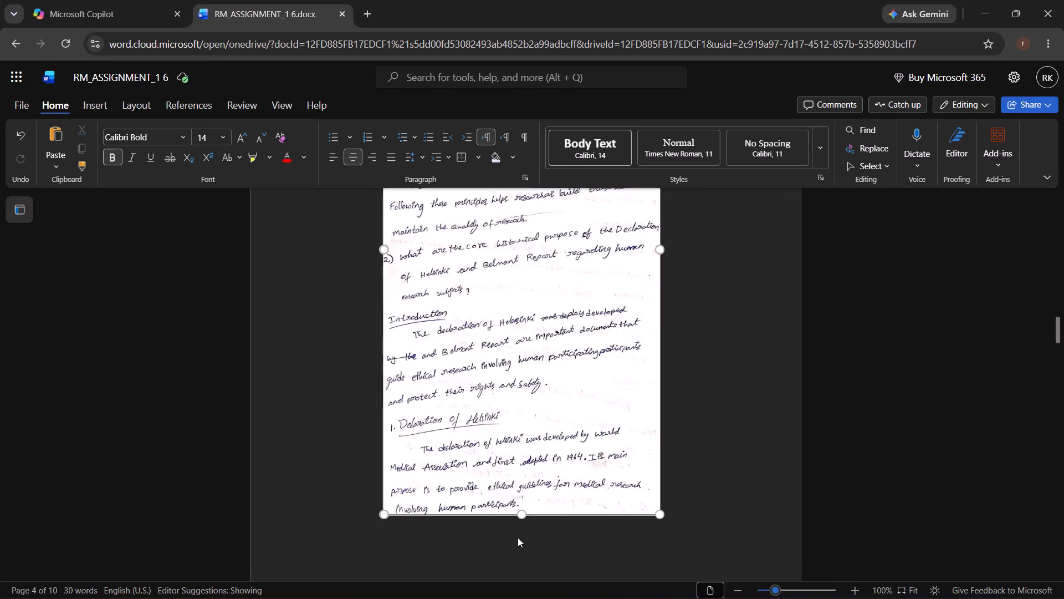
left_click(679, 501)
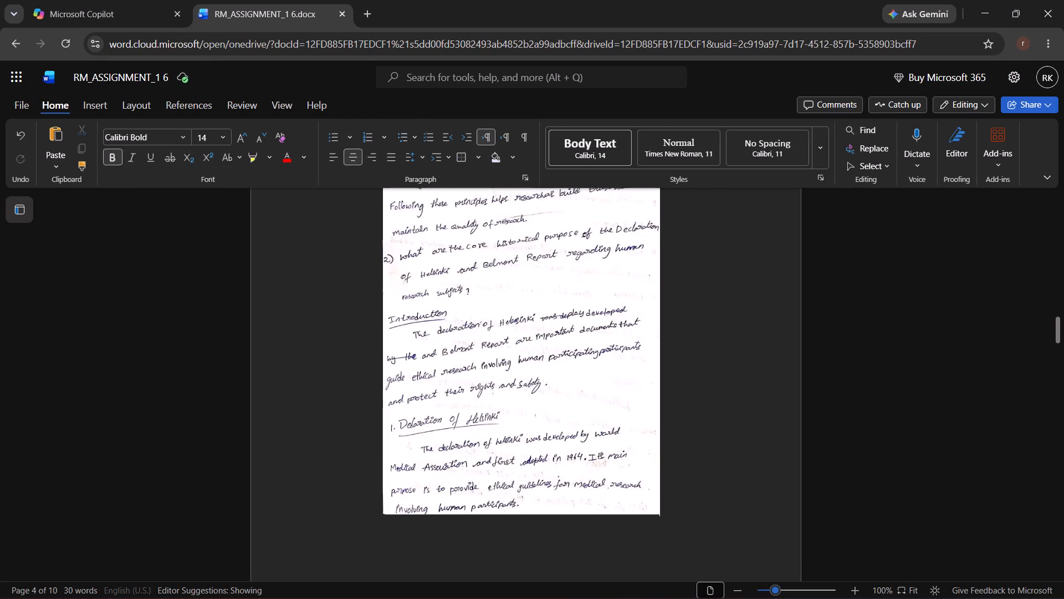
key("Return")
key("Return")
key("ctrl+v")
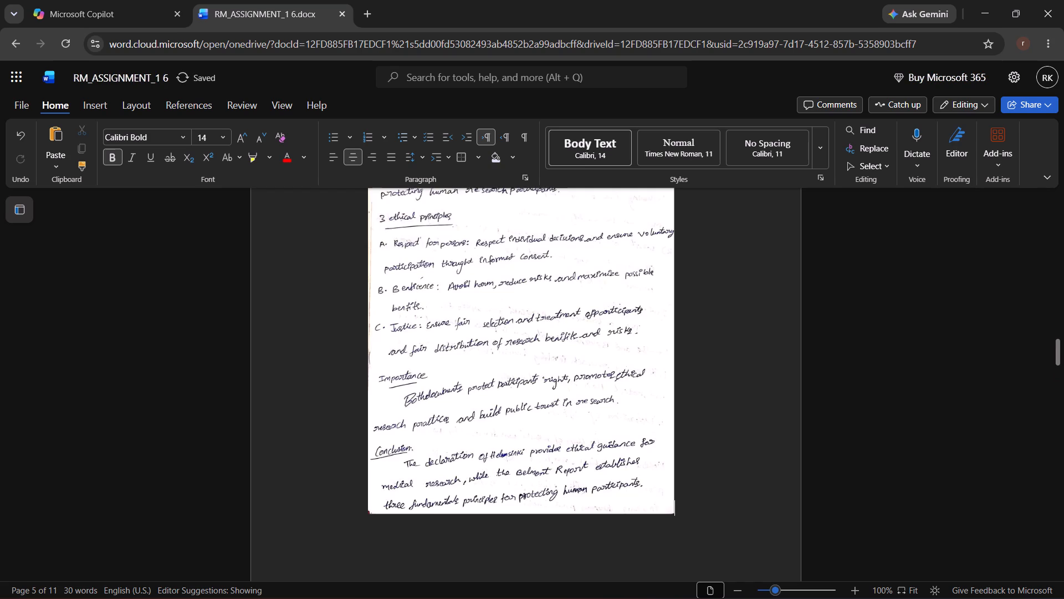
Review the pasted scans back to the cover page, checking their order and the spacing between the ASSIGNMENT -1 heading and image 1.
scroll(685, 384, "up", 6)
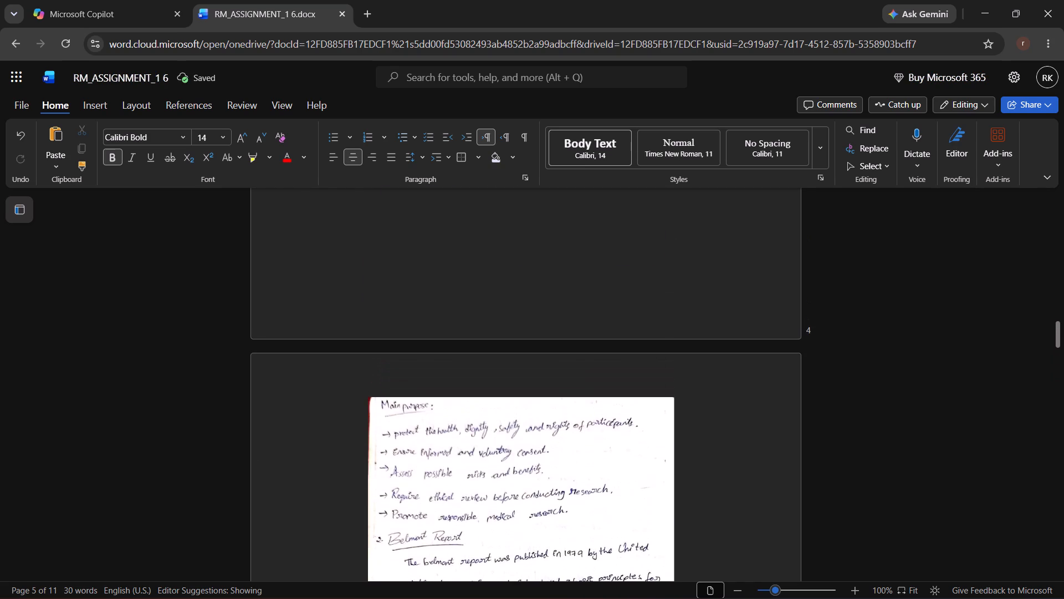
scroll(685, 384, "up", 10)
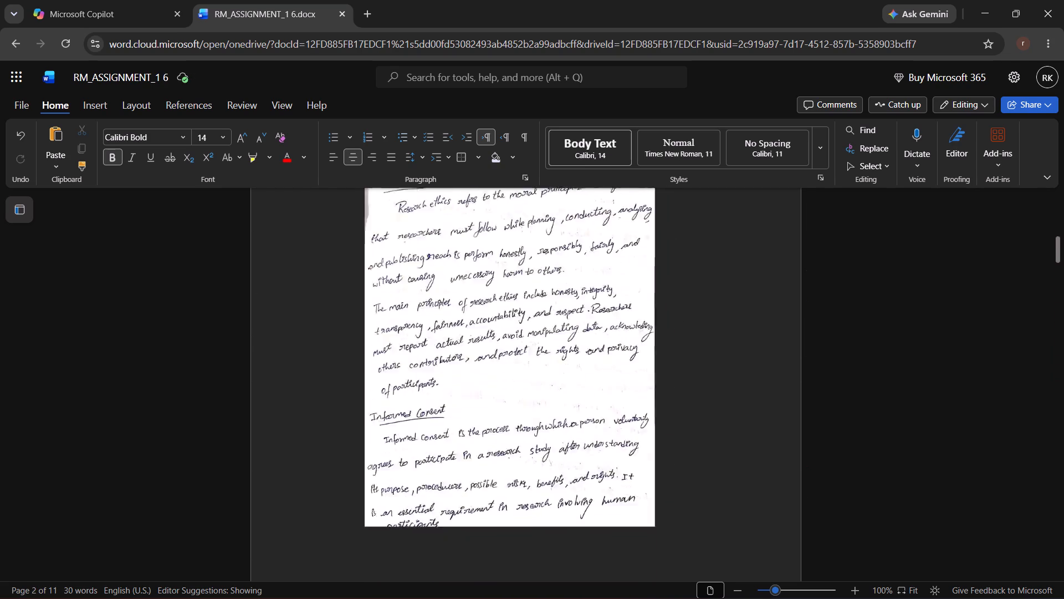
scroll(685, 384, "up", 1)
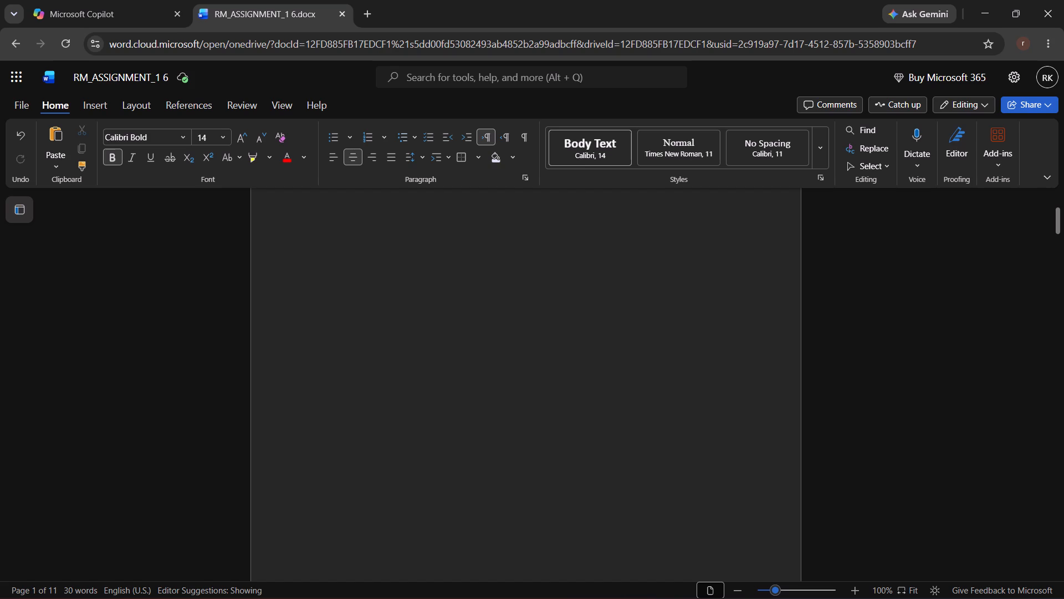
scroll(685, 384, "up", 4)
scroll(685, 384, "down", 1)
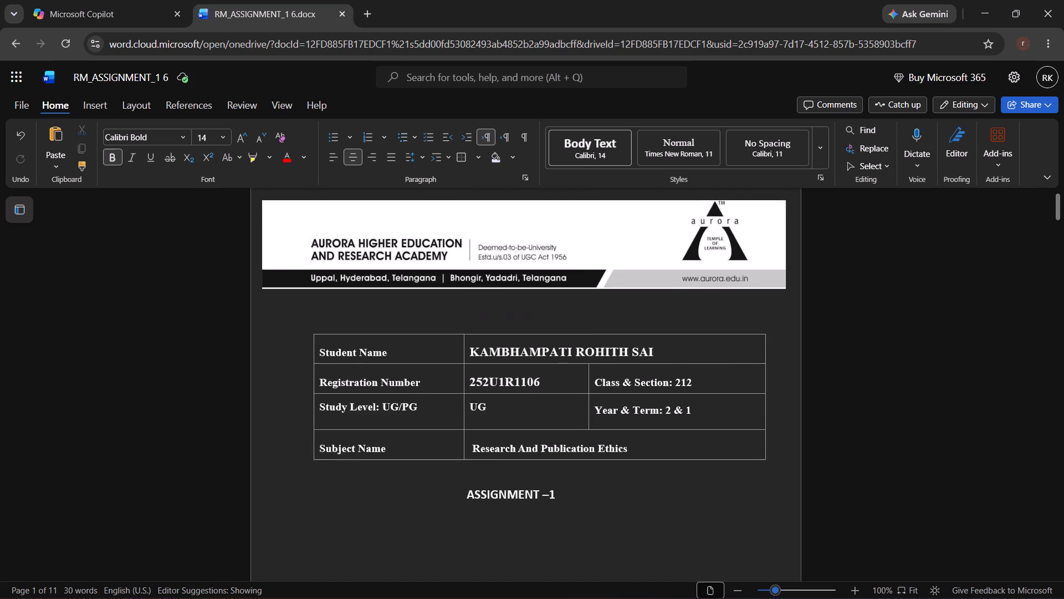
scroll(685, 384, "down", 3)
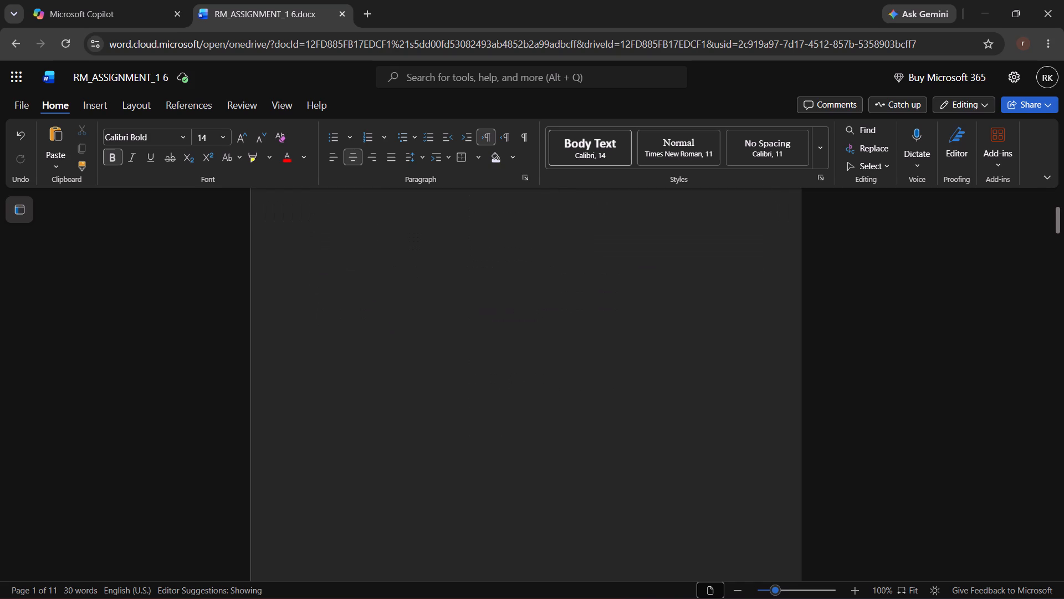
scroll(685, 384, "down", 3)
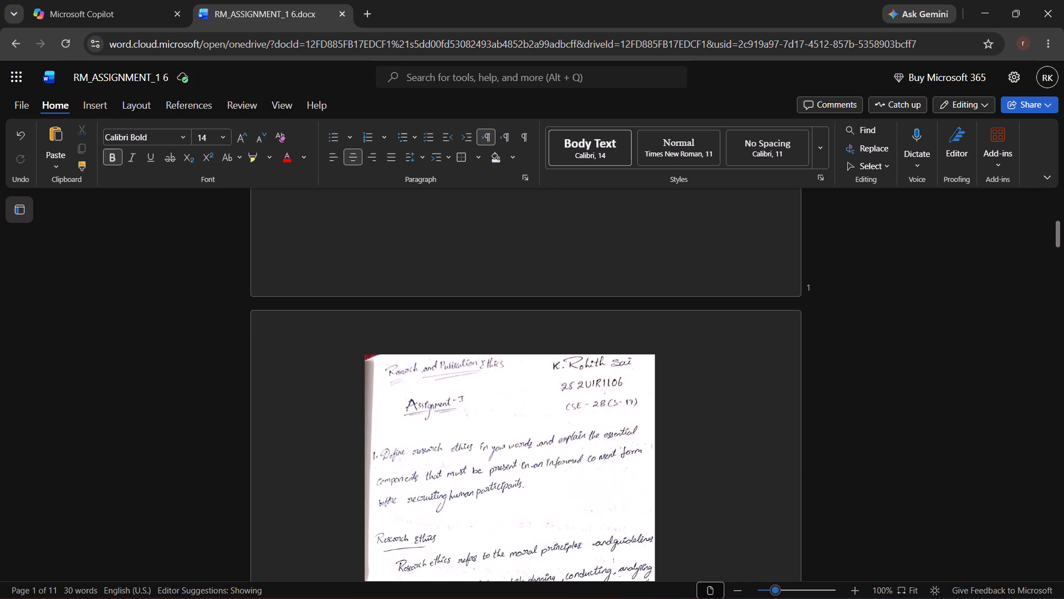
scroll(685, 384, "down", 2)
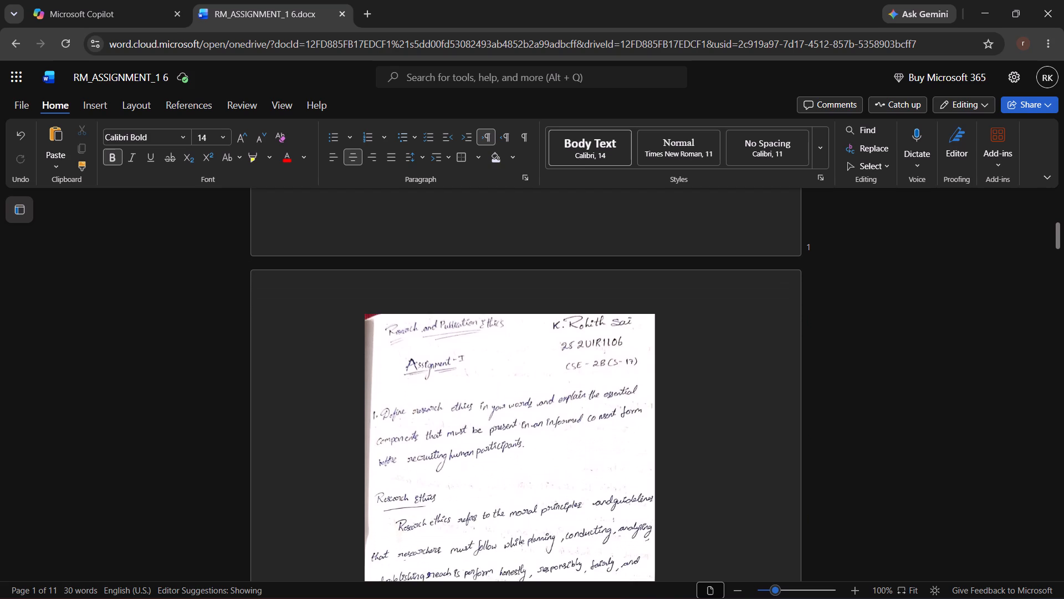
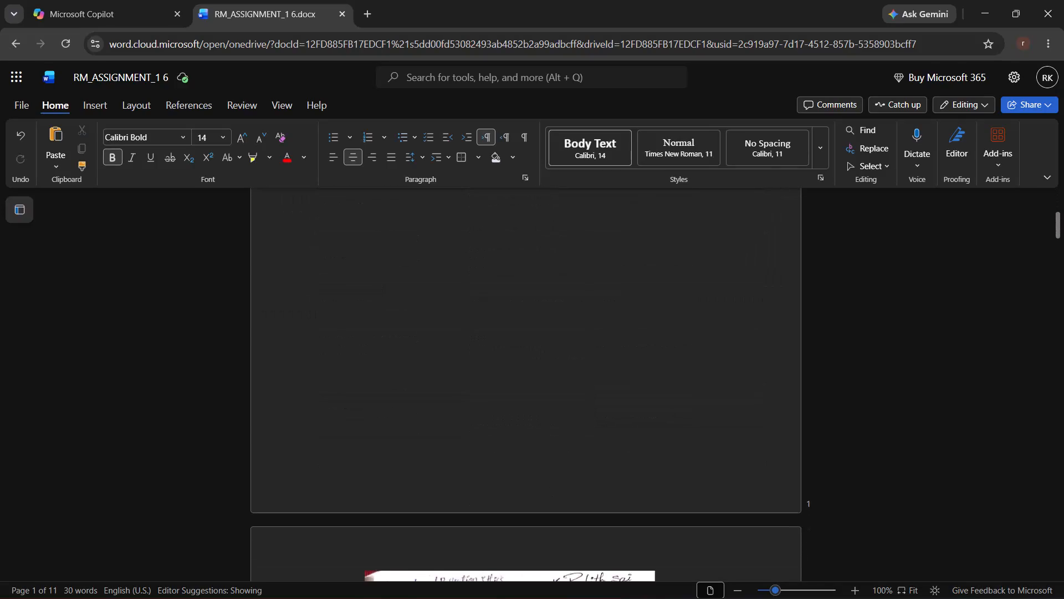
Add two new lines after image 4, the scan covering the main purpose and the Belmont Report.
scroll(685, 384, "down", 3)
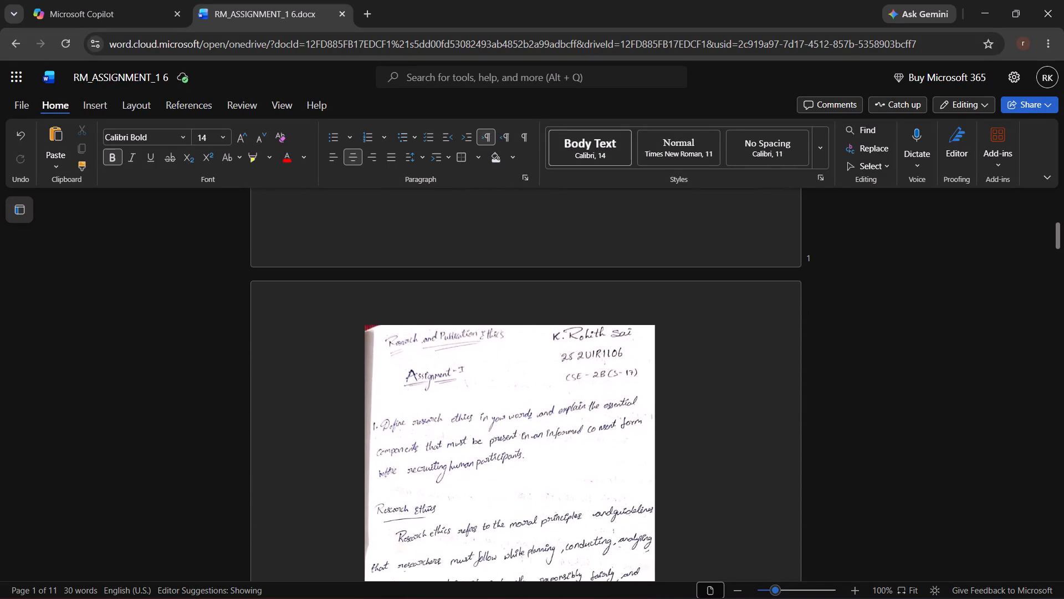
scroll(685, 384, "down", 5)
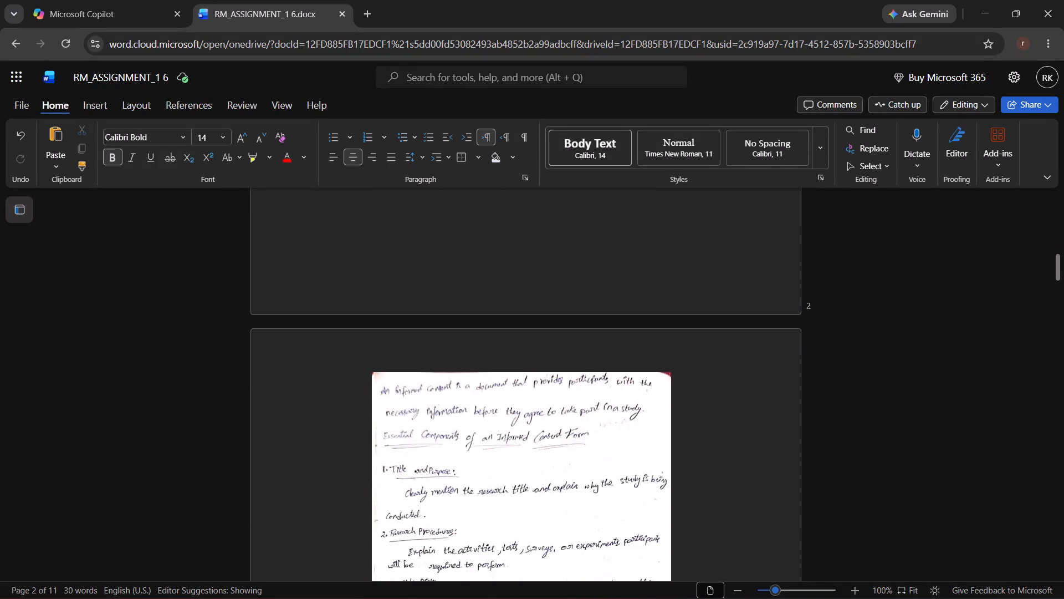
scroll(685, 384, "down", 7)
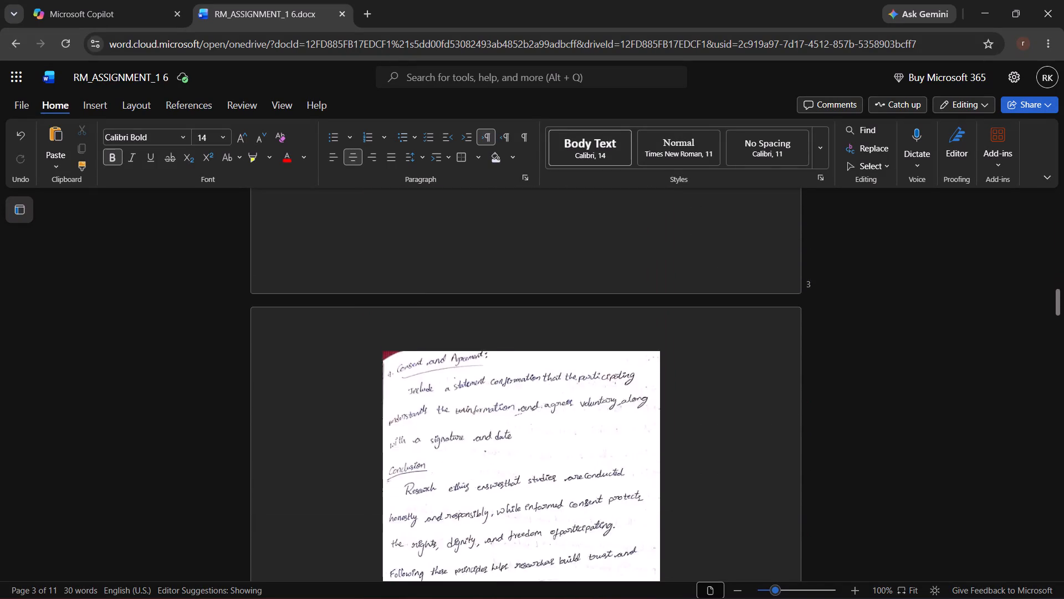
scroll(685, 384, "down", 5)
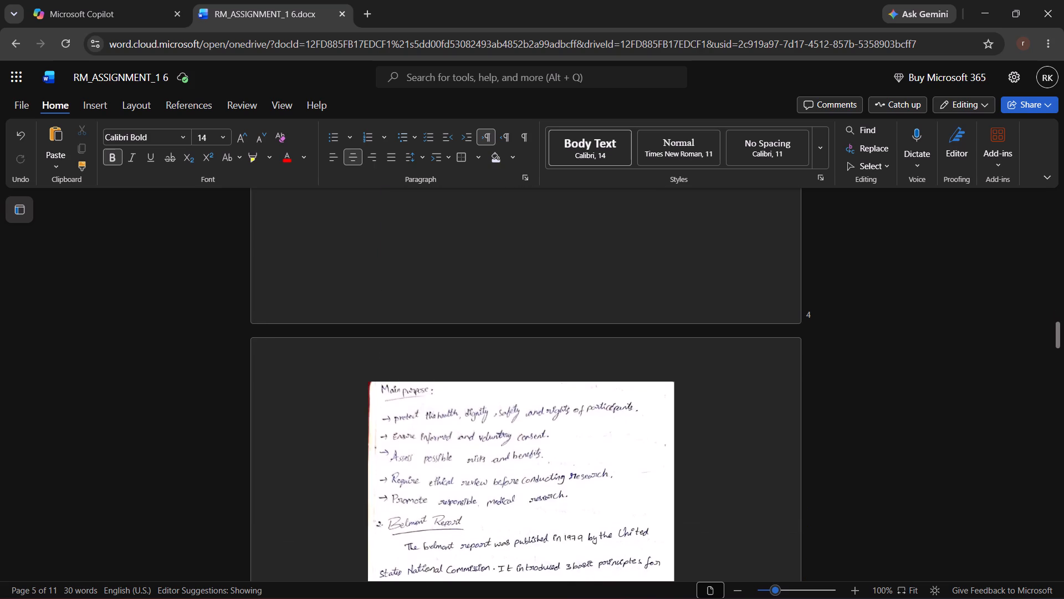
scroll(685, 384, "down", 3)
scroll(685, 384, "up", 1)
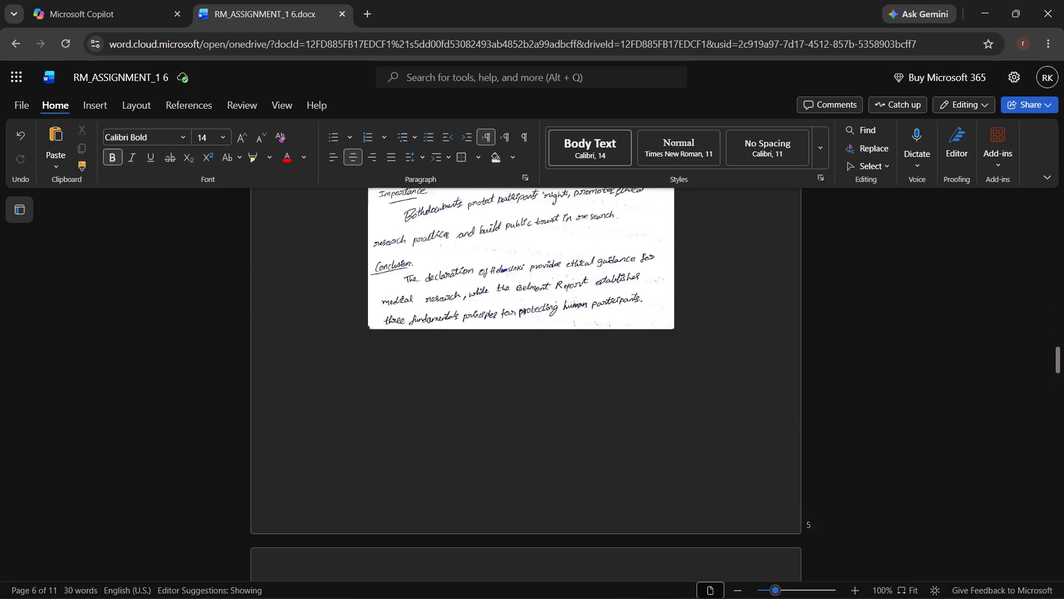
scroll(685, 384, "up", 1)
scroll(618, 486, "down", 1)
left_click(539, 478)
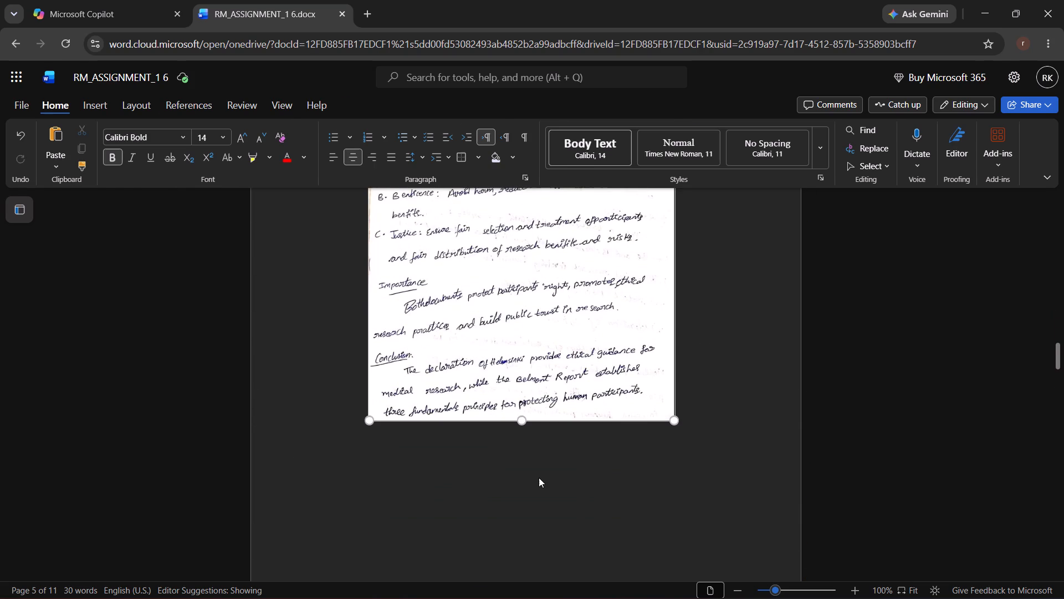
left_click(703, 403)
key("Return")
key("Return")
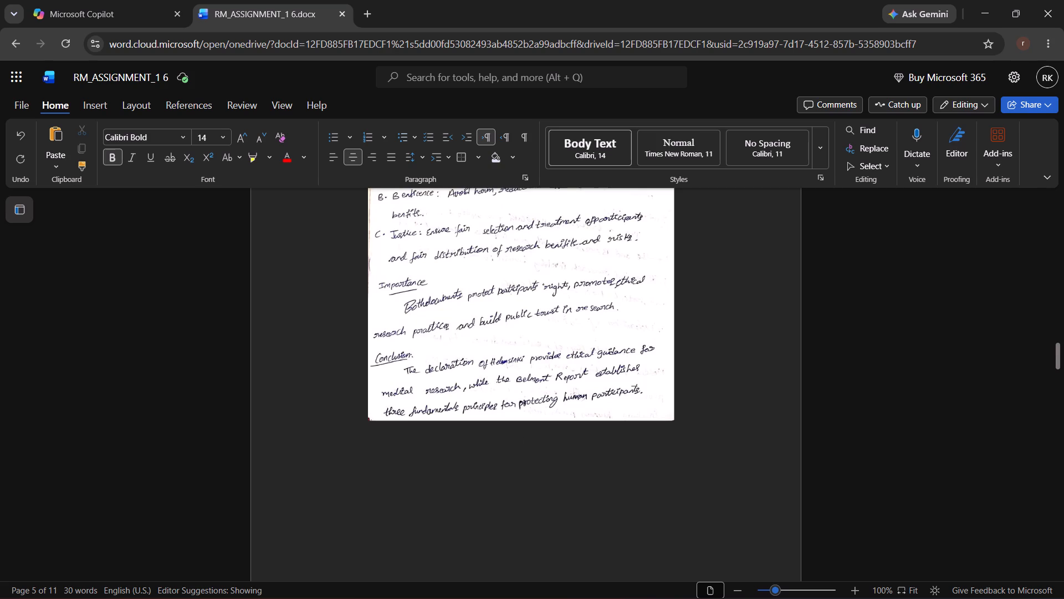
Review the pasted scans from image 4 back to image 1 and forward again, checking their page order and spacing.
scroll(703, 403, "up", 3)
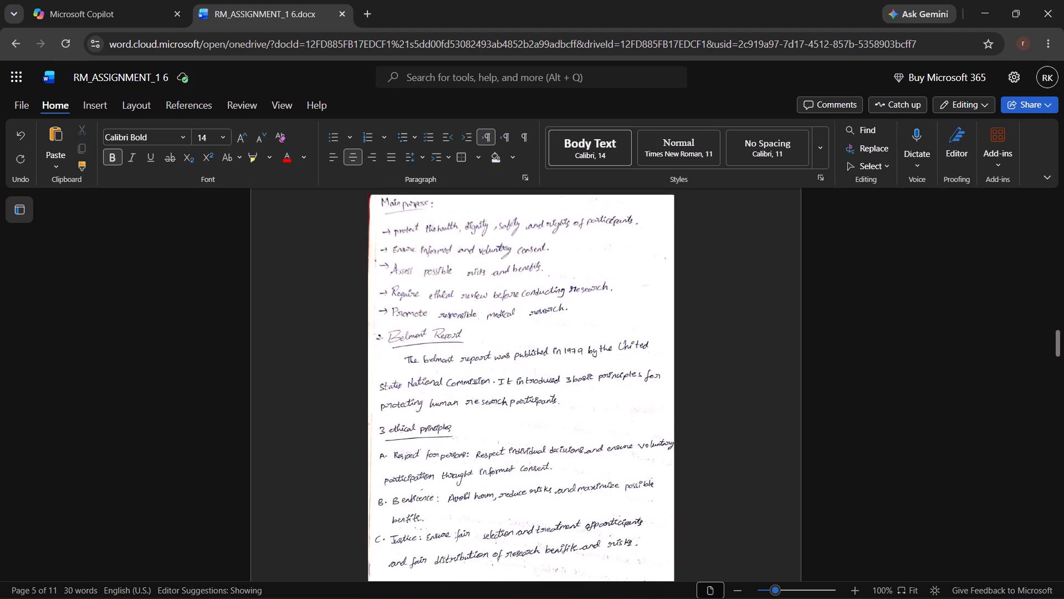
scroll(703, 403, "up", 9)
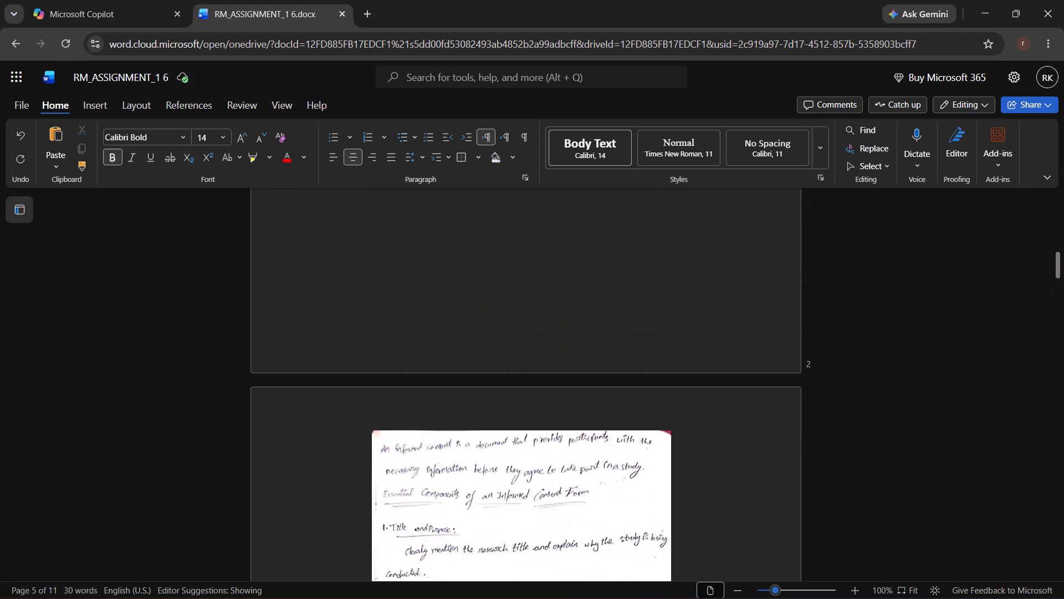
scroll(703, 403, "up", 5)
scroll(703, 403, "down", 6)
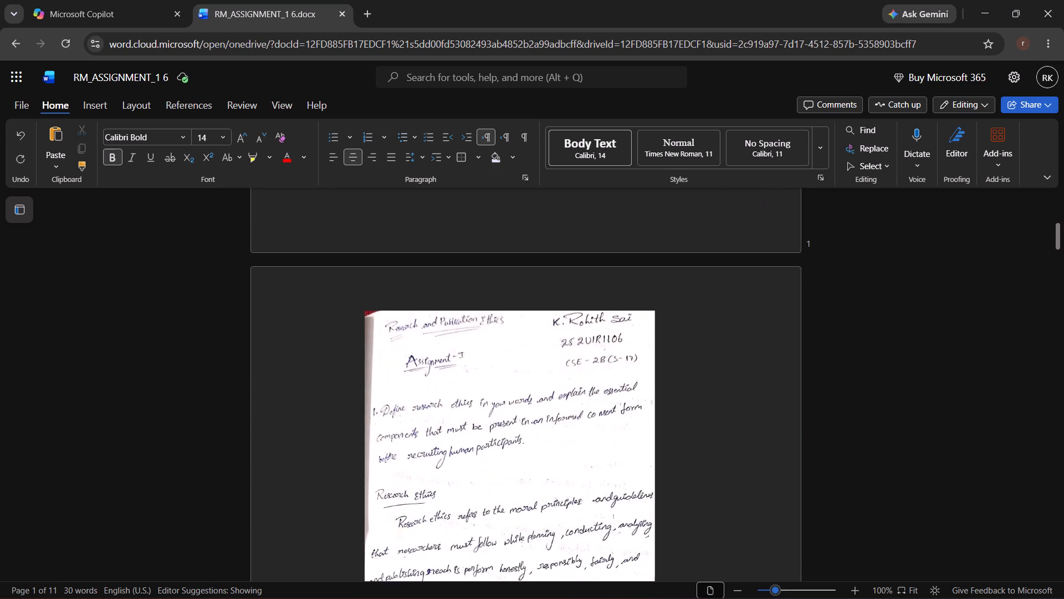
scroll(703, 403, "down", 5)
scroll(703, 403, "up", 1)
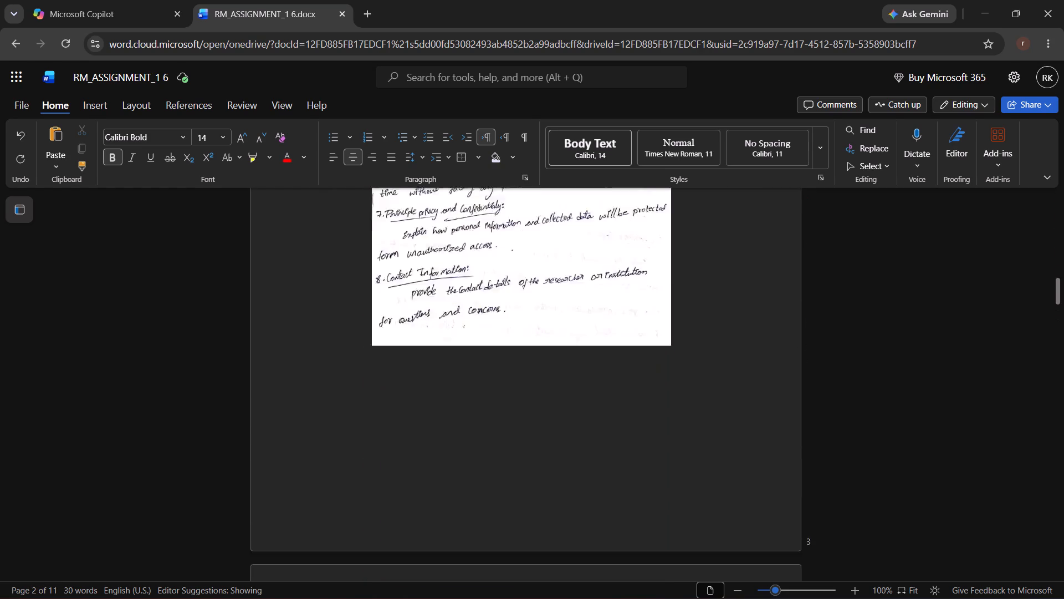
scroll(703, 403, "up", 1)
scroll(703, 403, "down", 4)
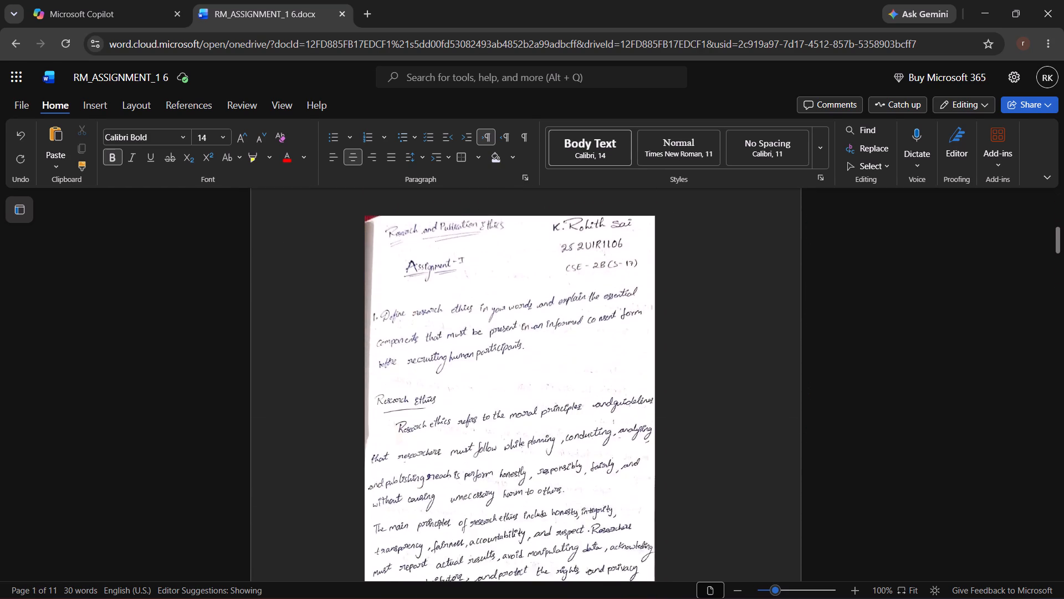
scroll(703, 403, "down", 3)
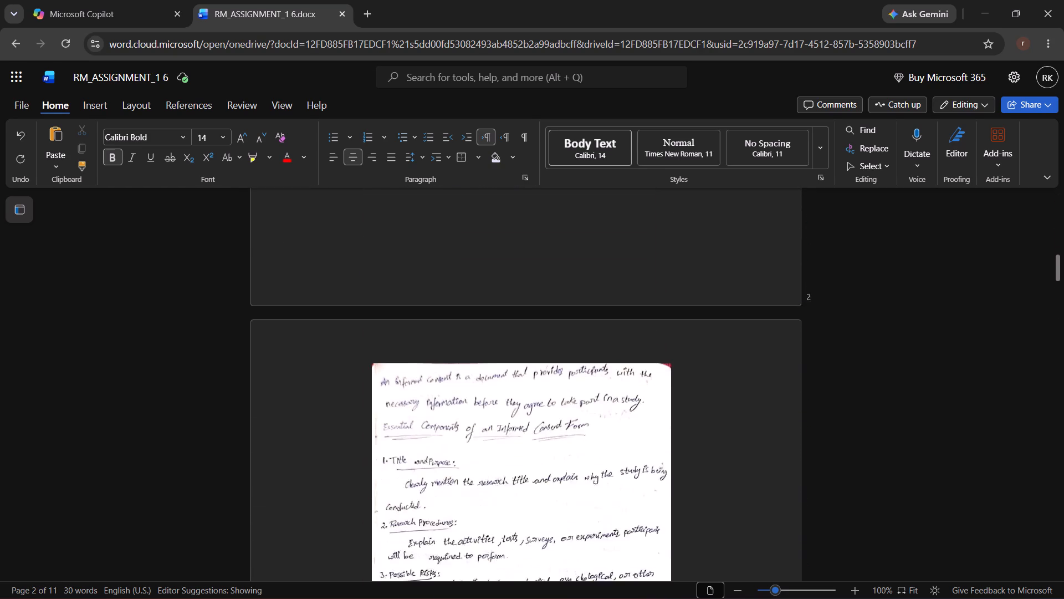
scroll(703, 403, "down", 1)
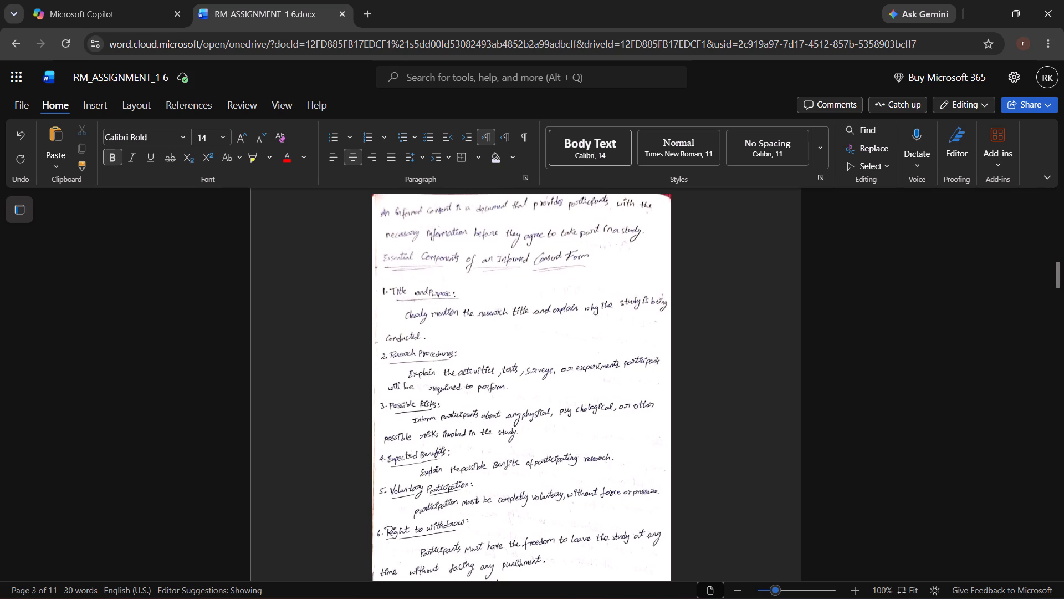
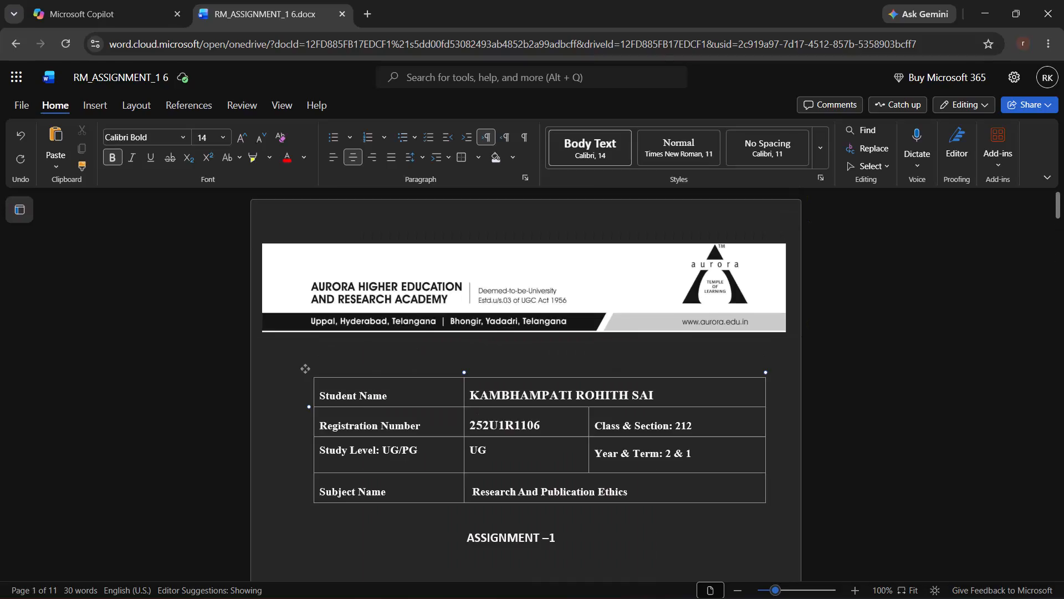
Check the sequence of pasted handwritten scans from the cover page through image 4, the Belmont Report scan.
scroll(703, 403, "down", 2)
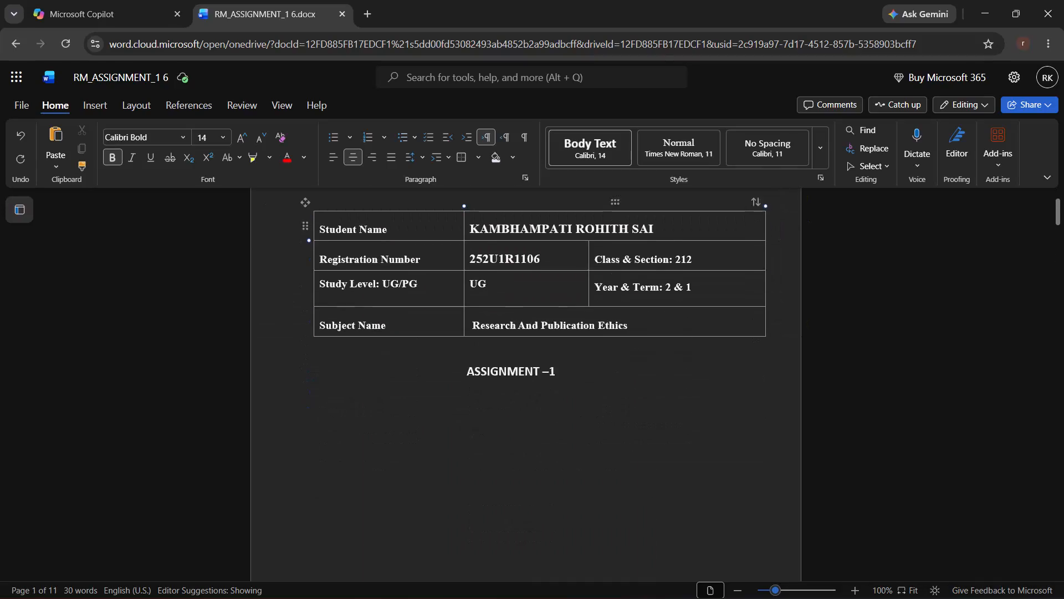
scroll(703, 403, "down", 8)
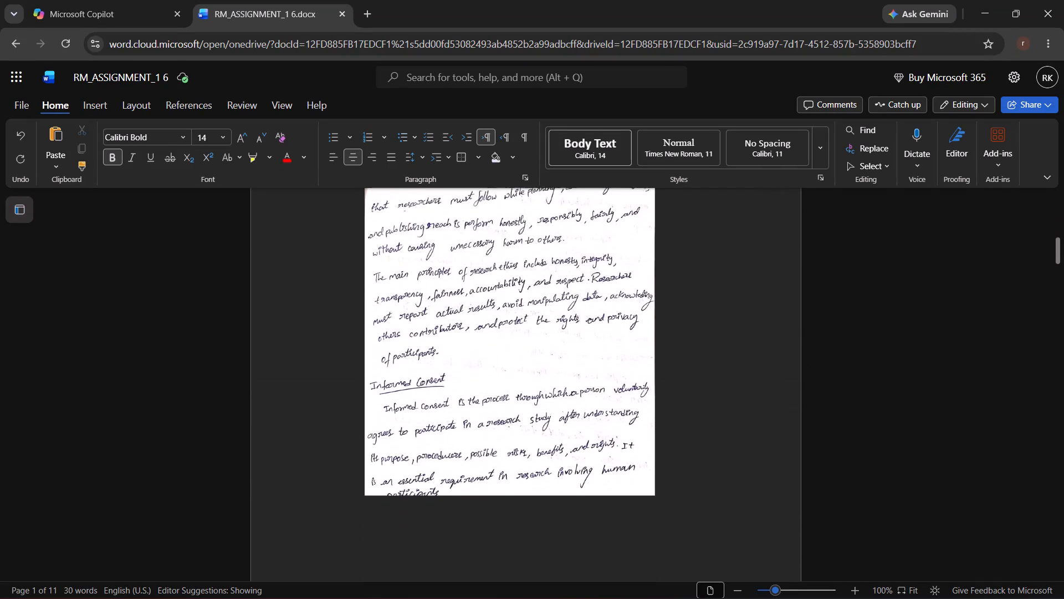
scroll(703, 403, "down", 8)
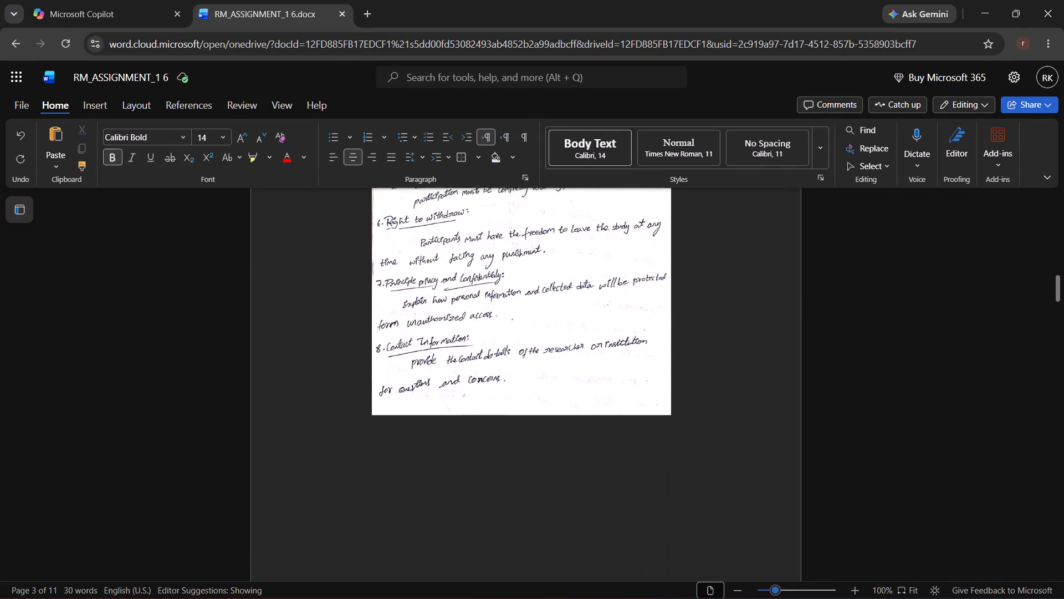
scroll(703, 403, "down", 7)
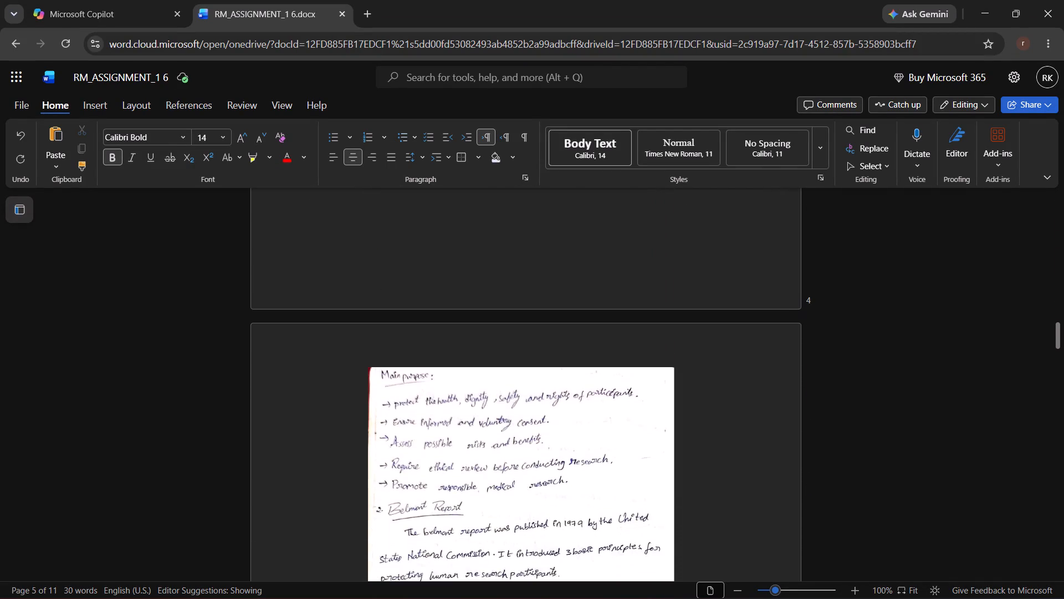
scroll(703, 403, "down", 4)
scroll(703, 403, "up", 3)
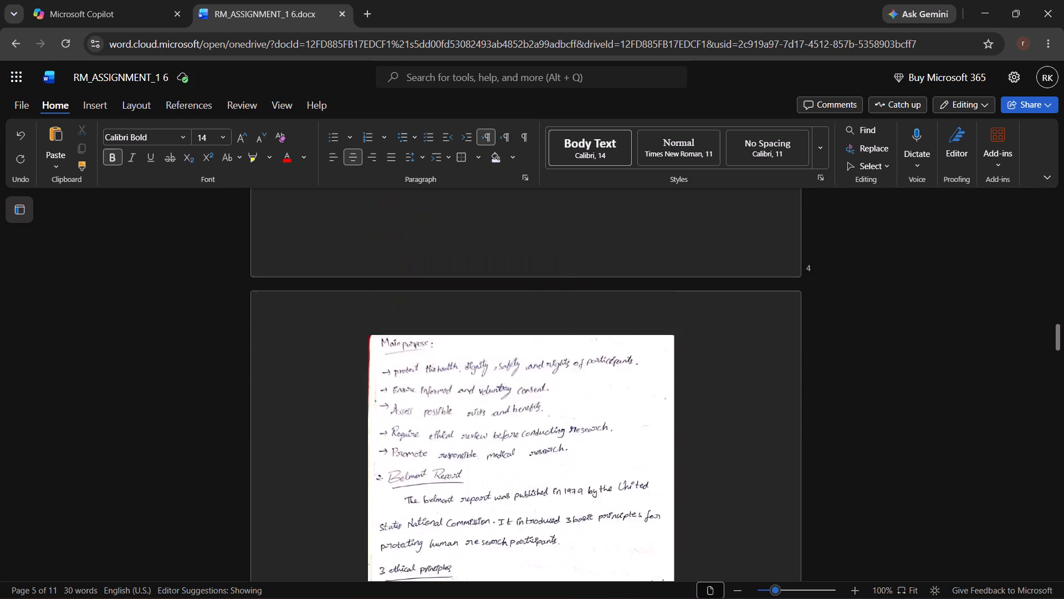
scroll(703, 403, "up", 4)
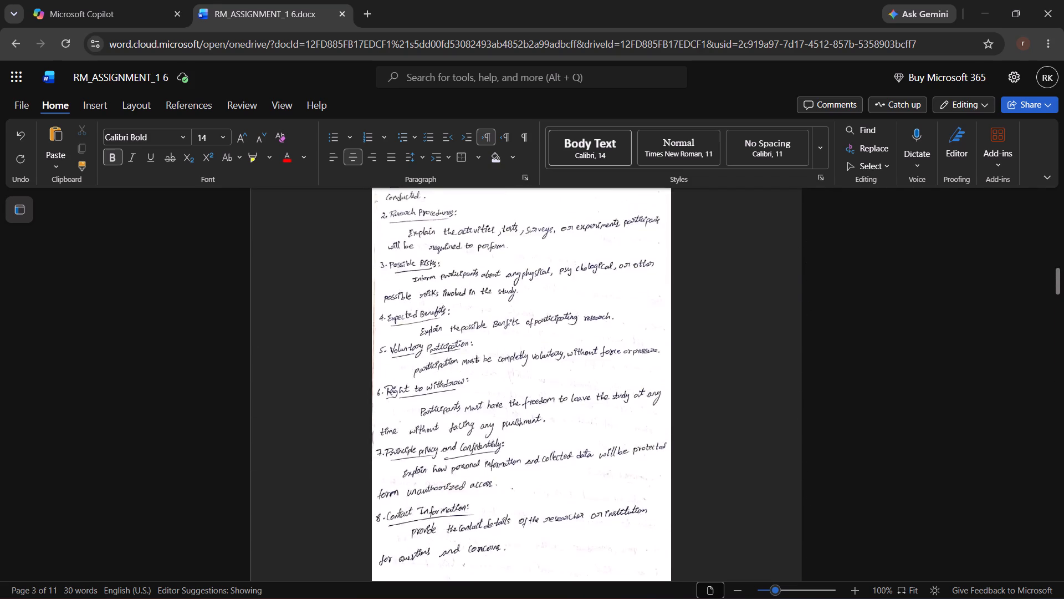
scroll(703, 403, "up", 2)
scroll(703, 403, "down", 1)
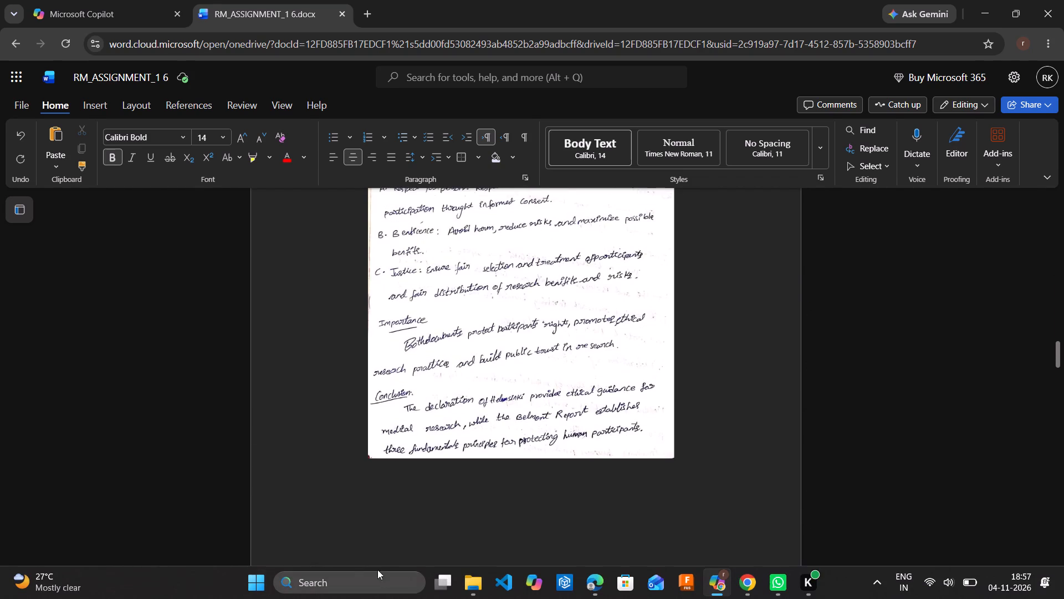
Copy image 5 from the RE folder and paste it into the Word document after image 4.
left_click(473, 588)
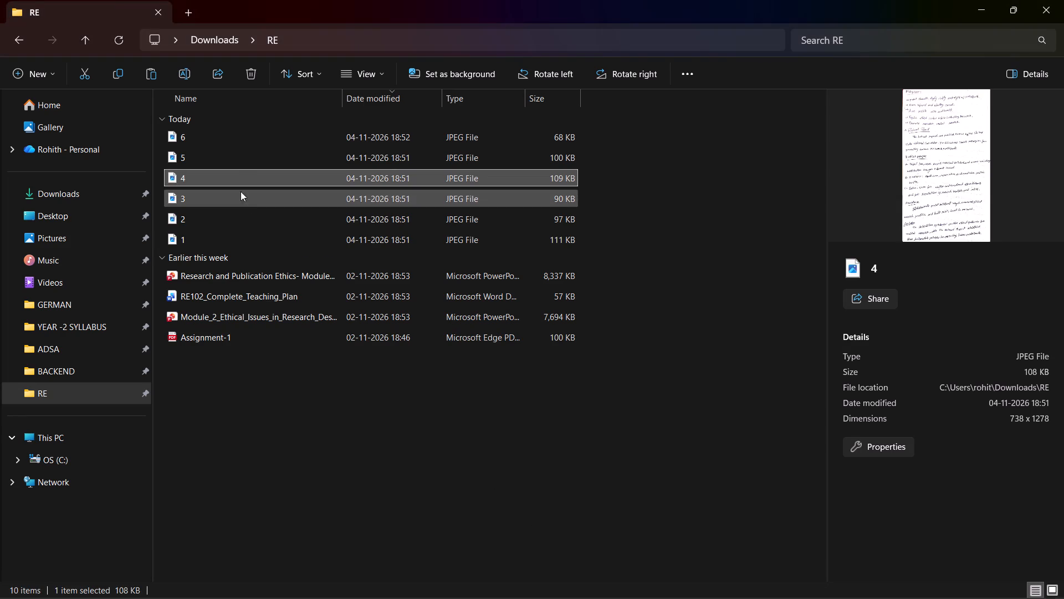
left_click(223, 150)
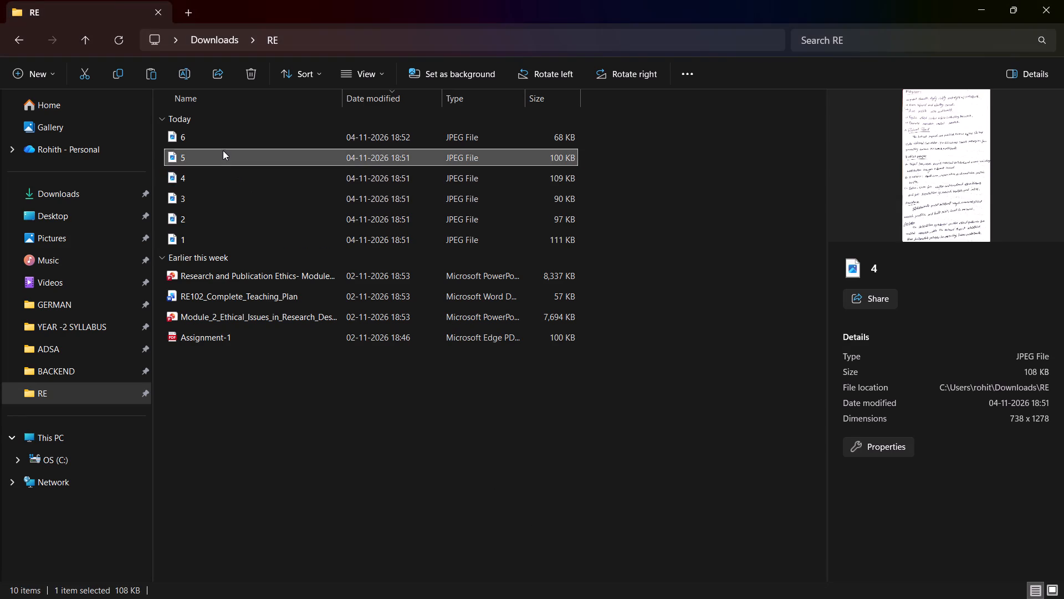
left_click(126, 73)
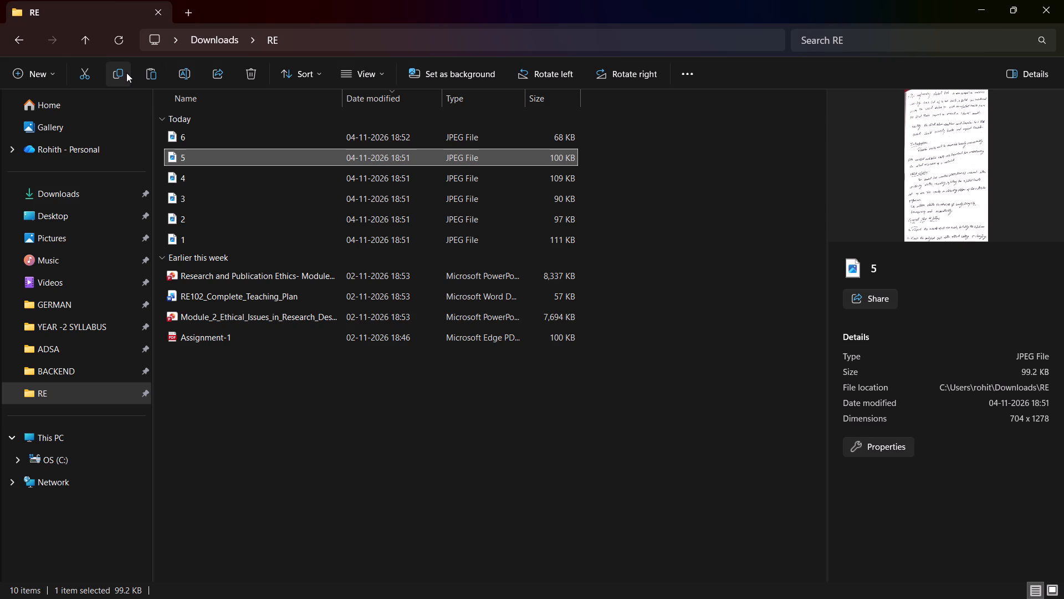
left_click(126, 73)
left_click(719, 585)
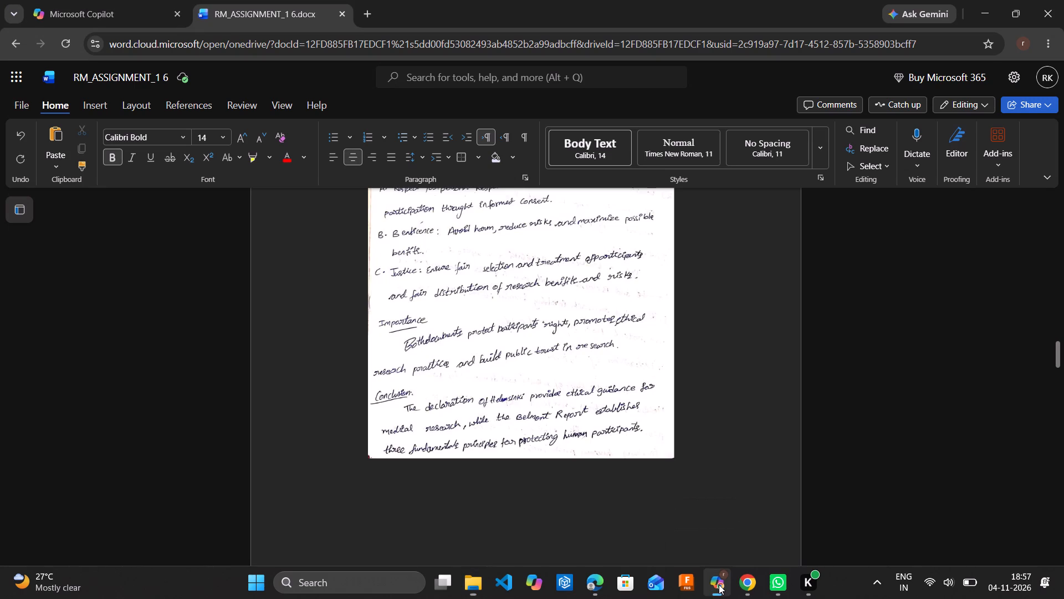
key("ctrl+v")
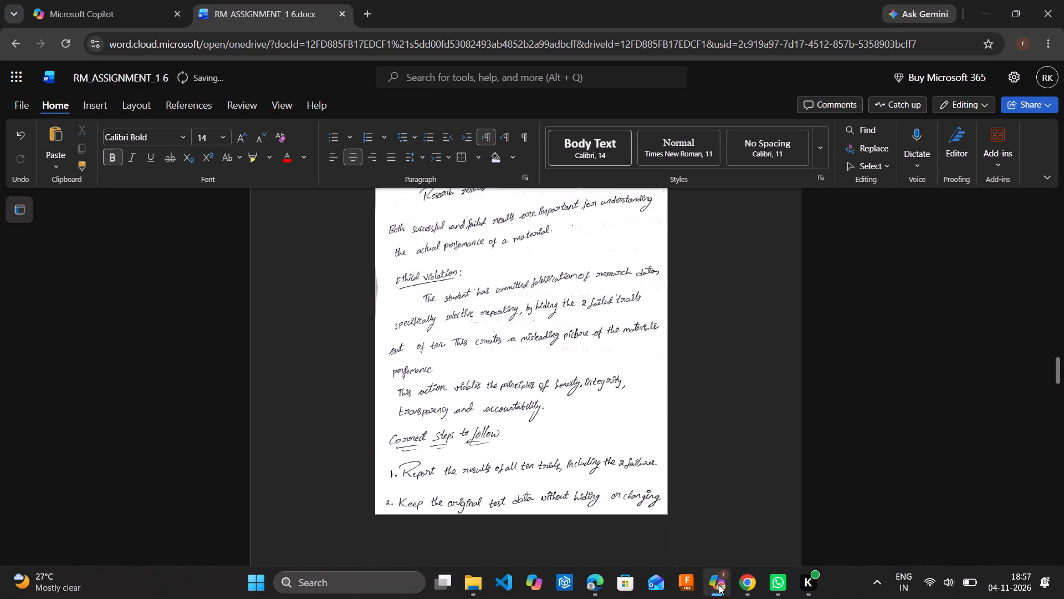
Copy image 6 from the RE folder and paste it into the document after image 5, following two new lines.
left_click(481, 591)
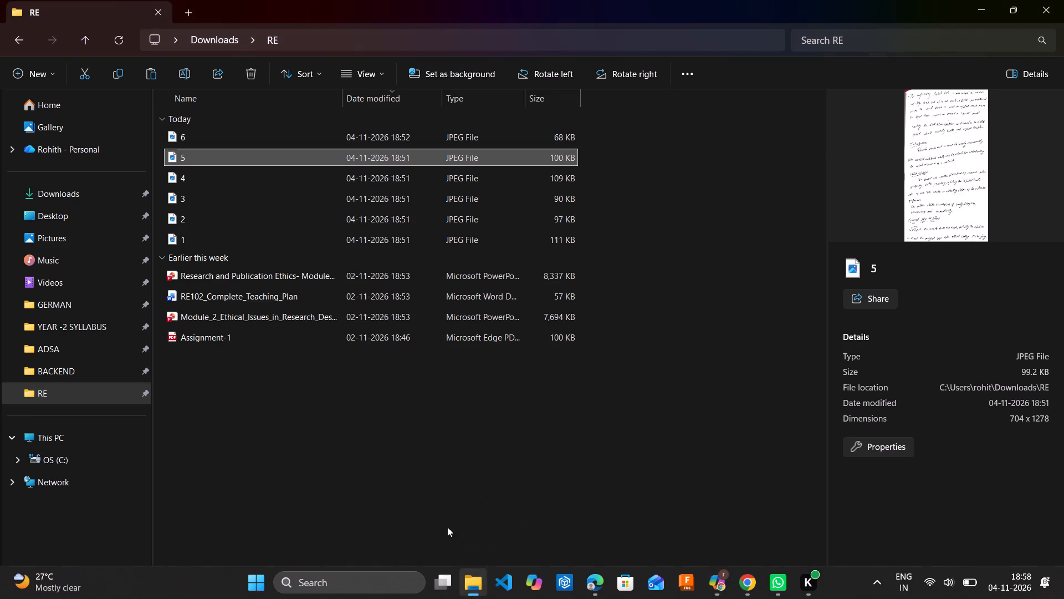
left_click(245, 140)
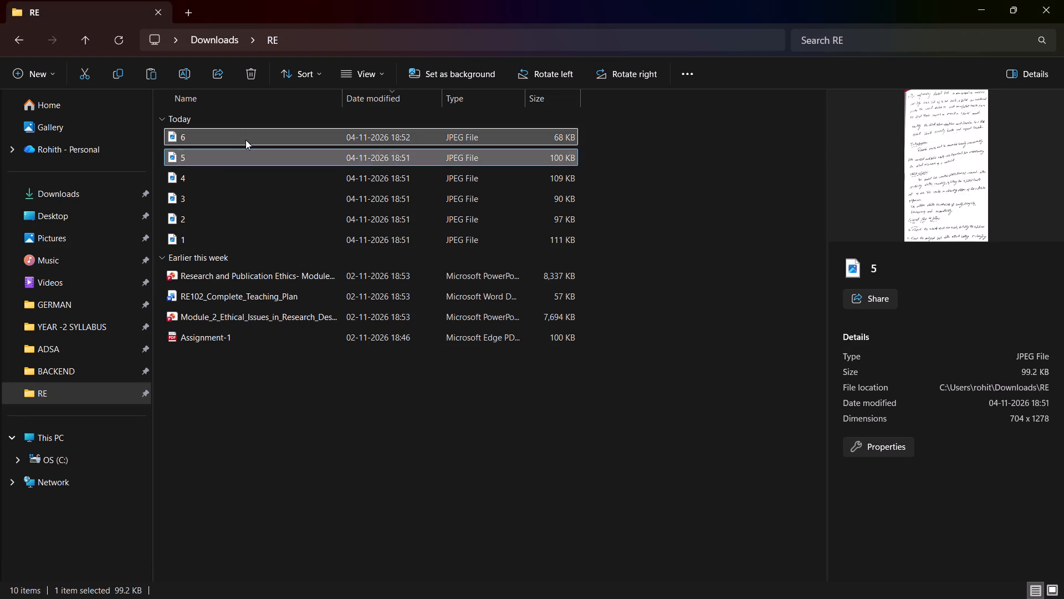
left_click(119, 74)
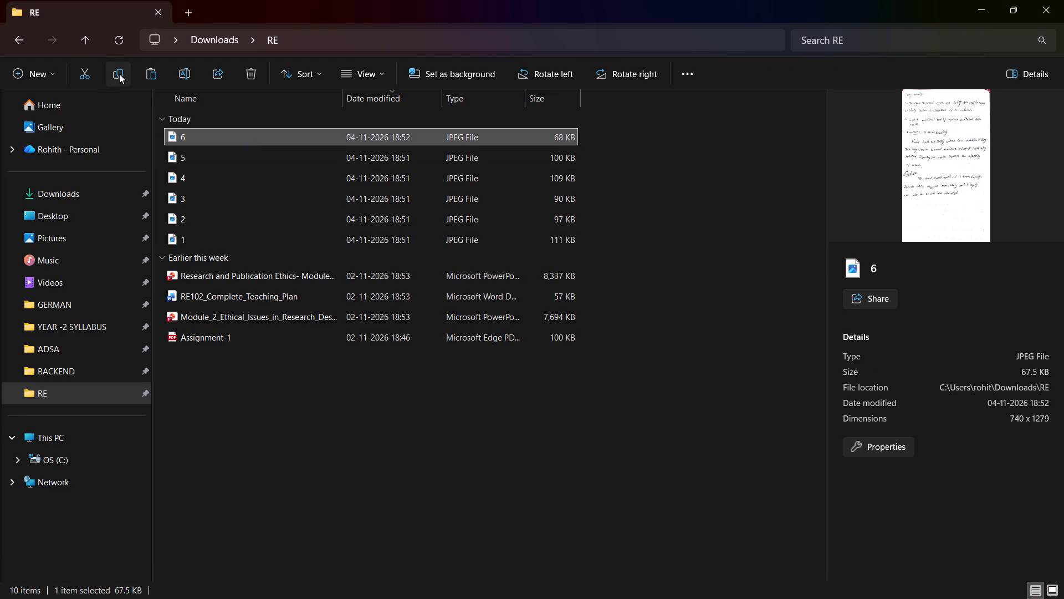
left_click(715, 584)
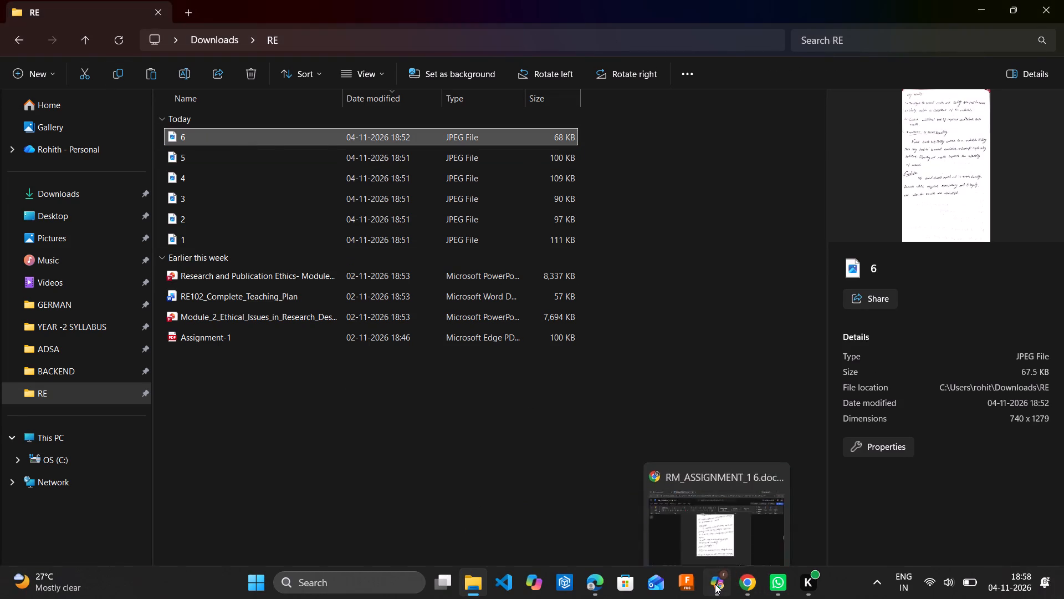
scroll(621, 543, "down", 2)
left_click(498, 392)
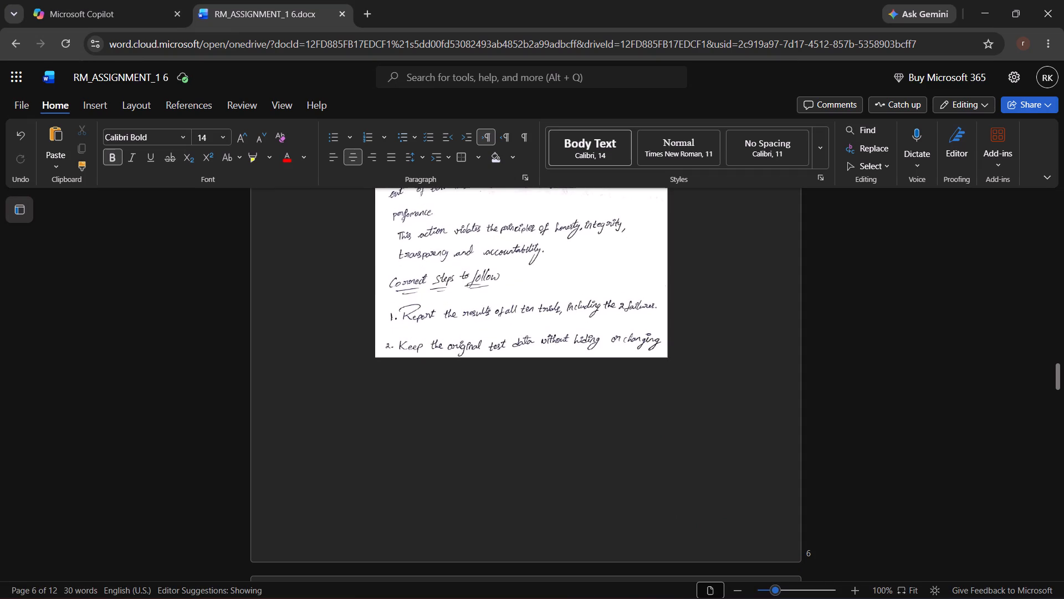
left_click(709, 359)
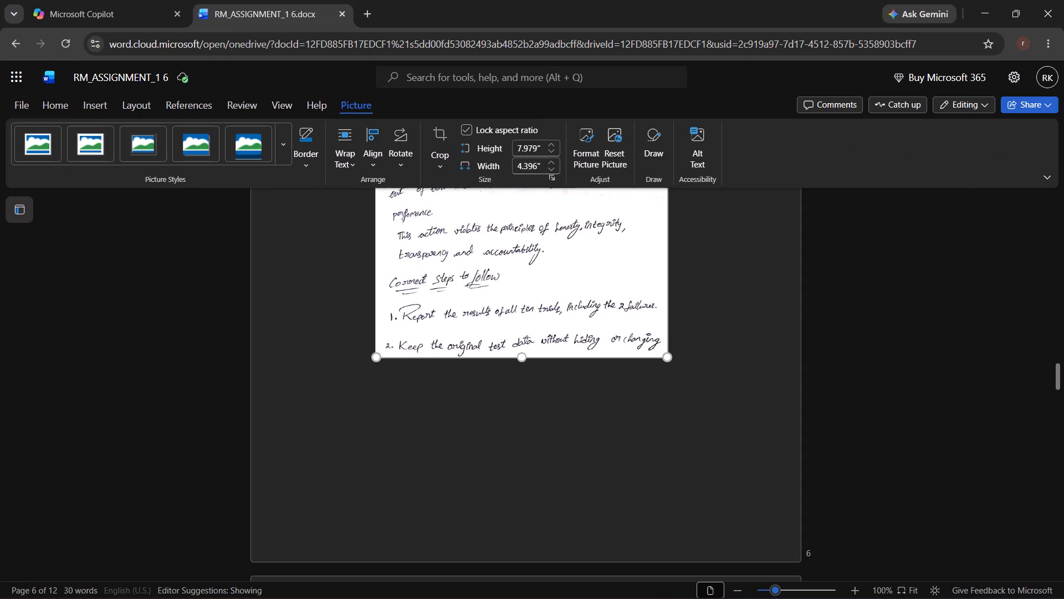
key("Return")
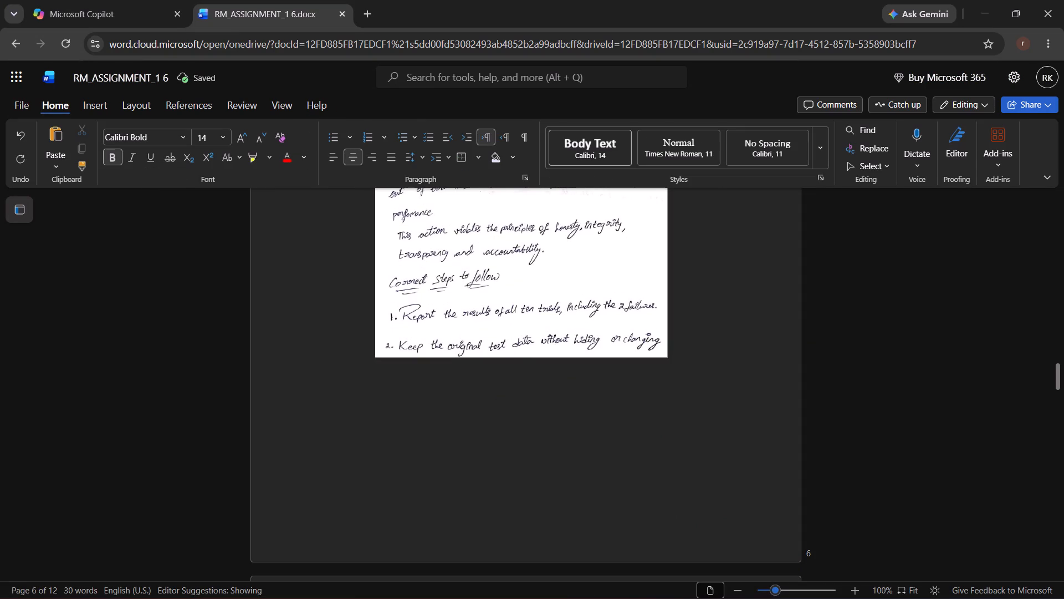
key("Return")
key("ctrl+v")
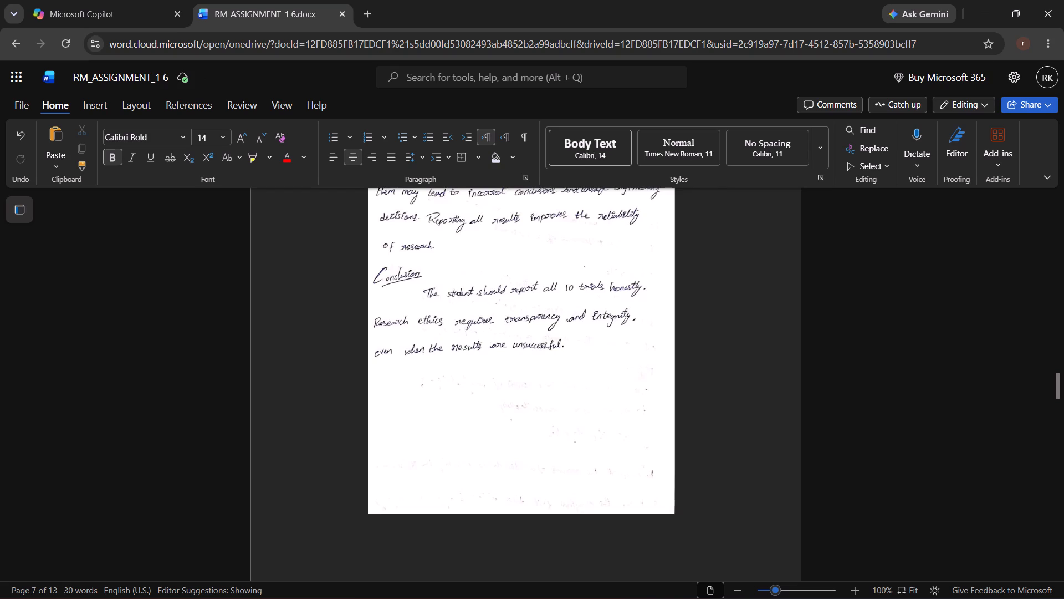
Review the inserted scans from image 6 back to the cover page, checking their order and the cover details.
scroll(733, 442, "up", 5)
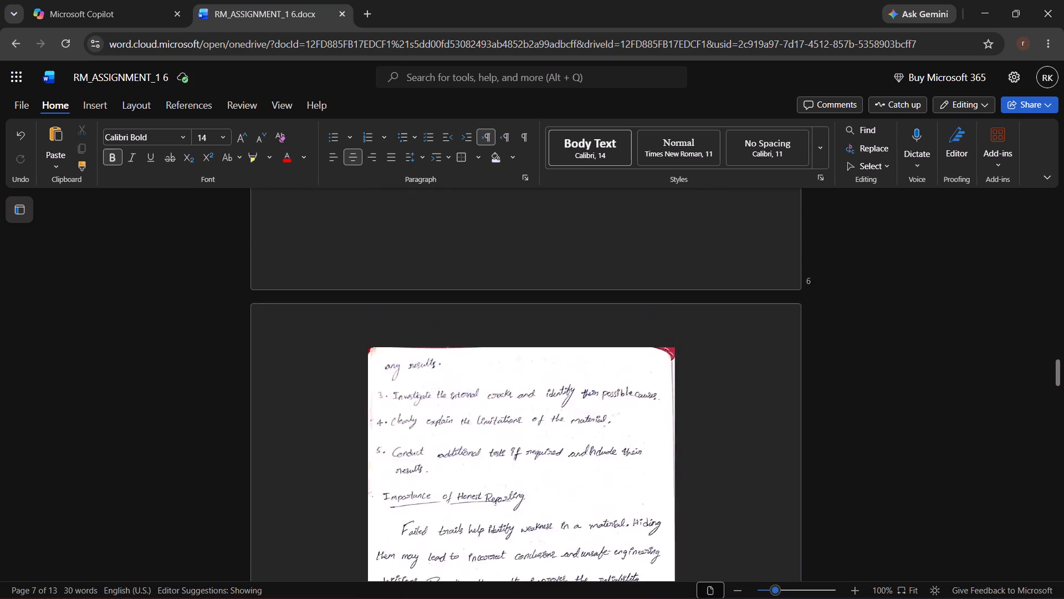
scroll(733, 442, "up", 17)
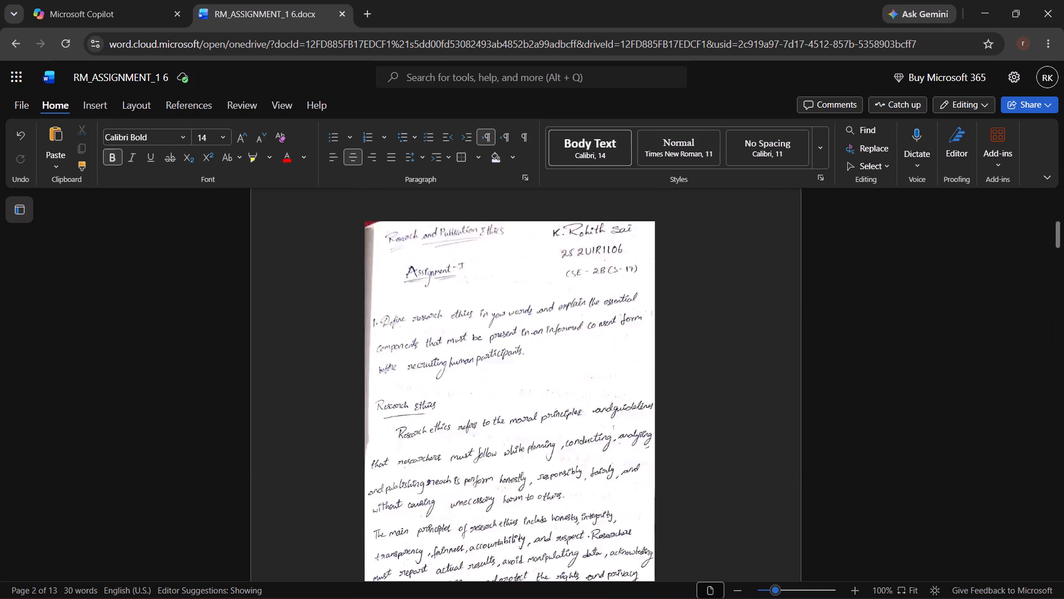
scroll(733, 442, "up", 2)
scroll(733, 442, "down", 3)
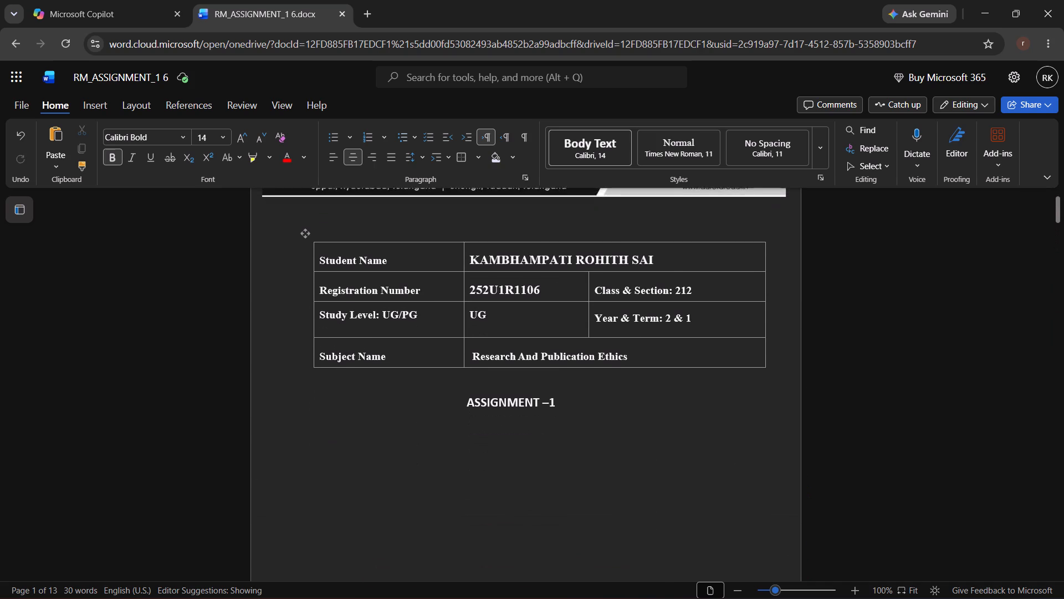
scroll(733, 442, "down", 7)
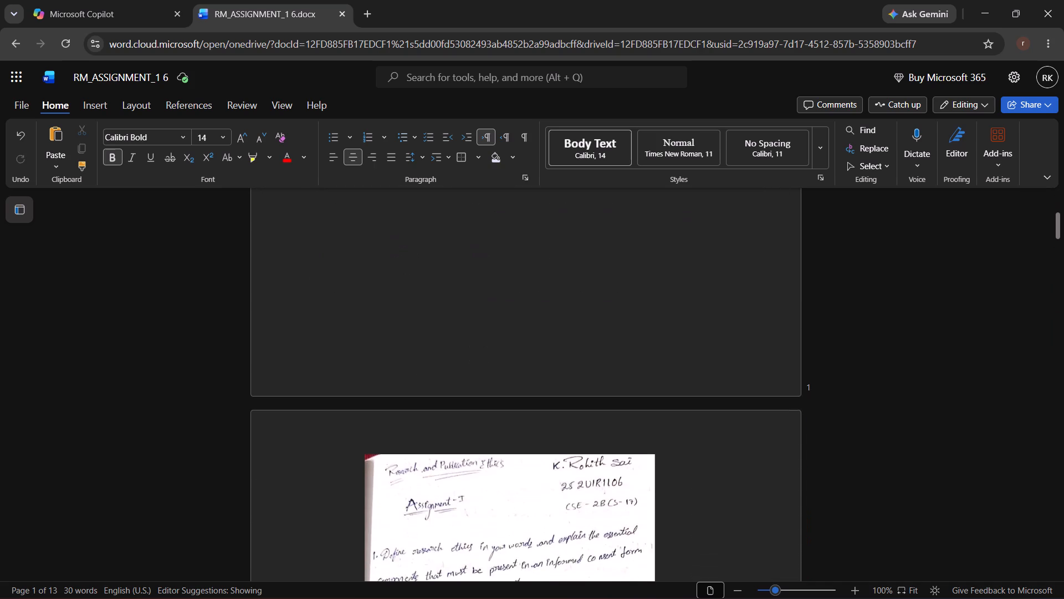
scroll(733, 442, "up", 3)
scroll(733, 442, "down", 1)
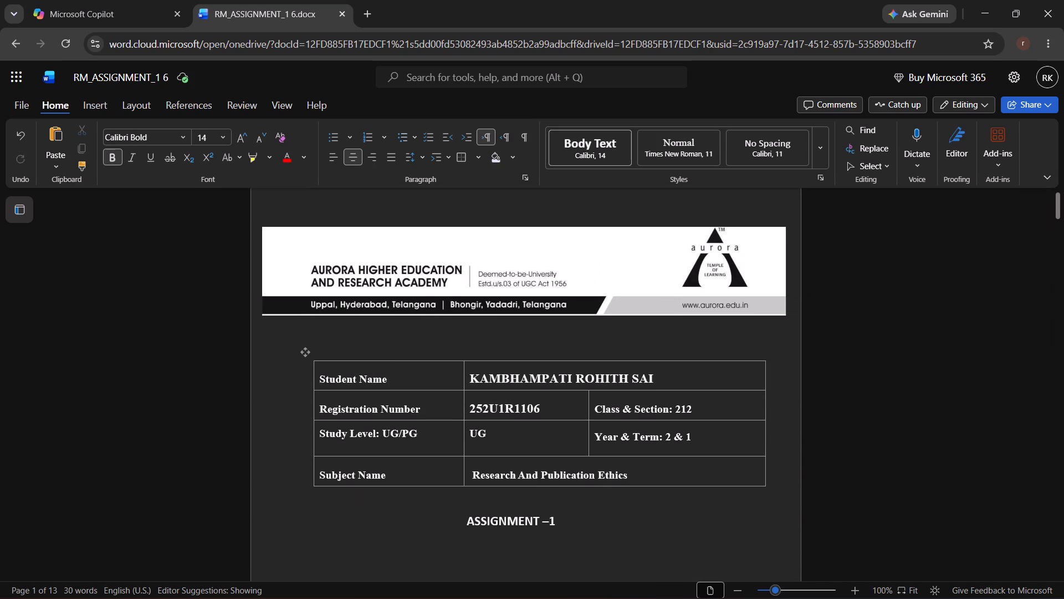
Change the term in the cover table so Year & Term reads 2 & 2.
left_click(694, 435)
key("BackSpace")
key("2")
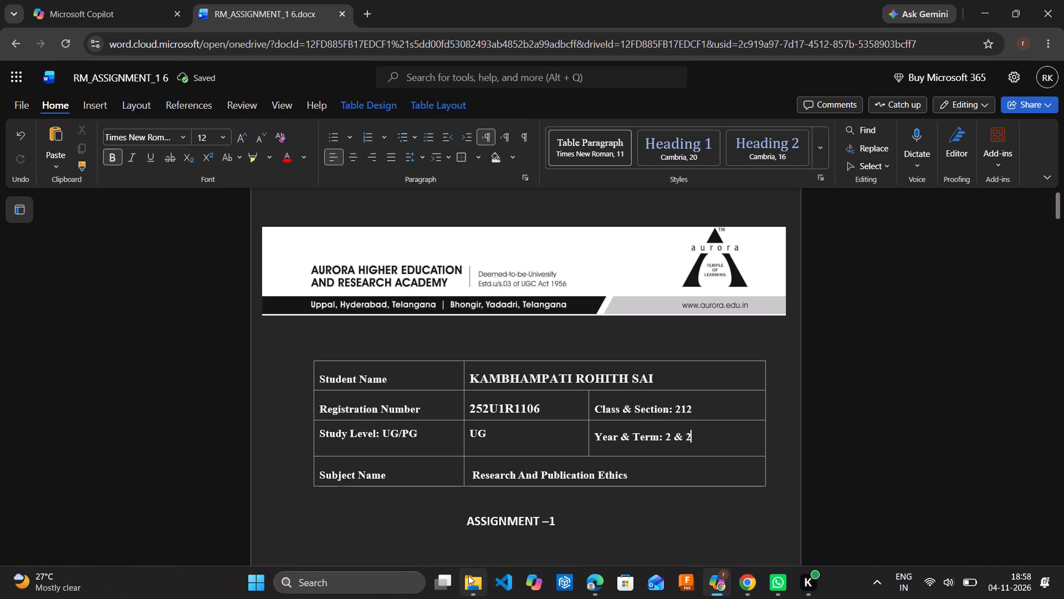
Open NODE_LAB_REPORT_1 from the BACKEND folder, examine its cover page details for reference, and close it.
left_click(468, 575)
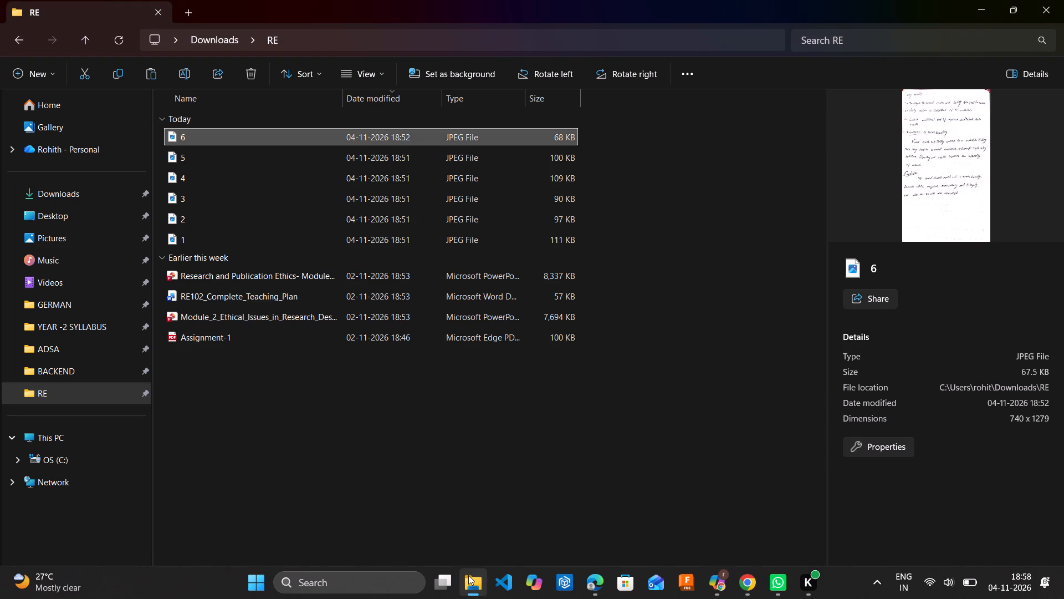
left_click(91, 370)
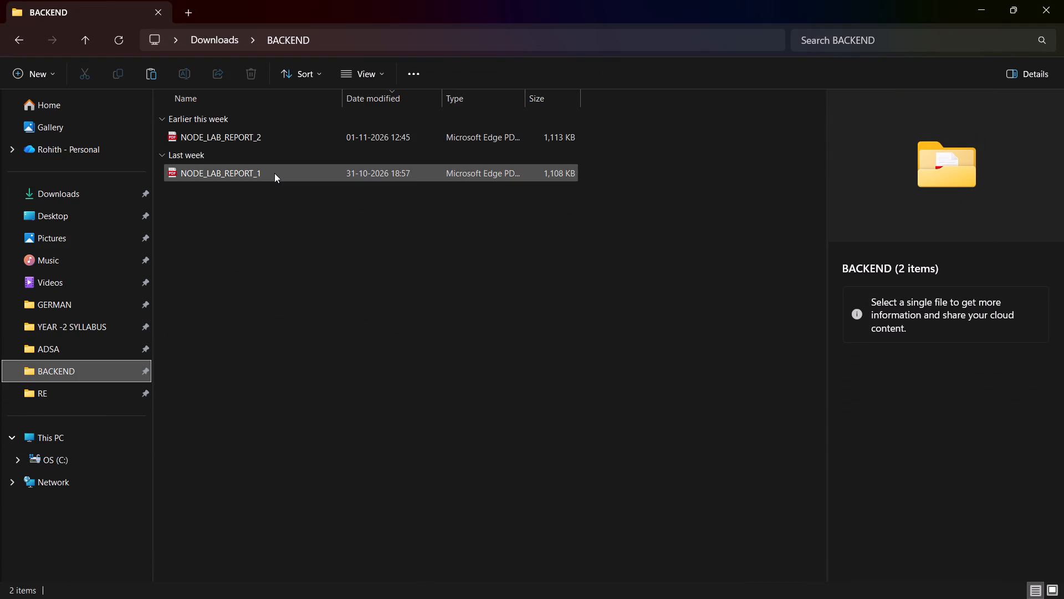
double_click(274, 173)
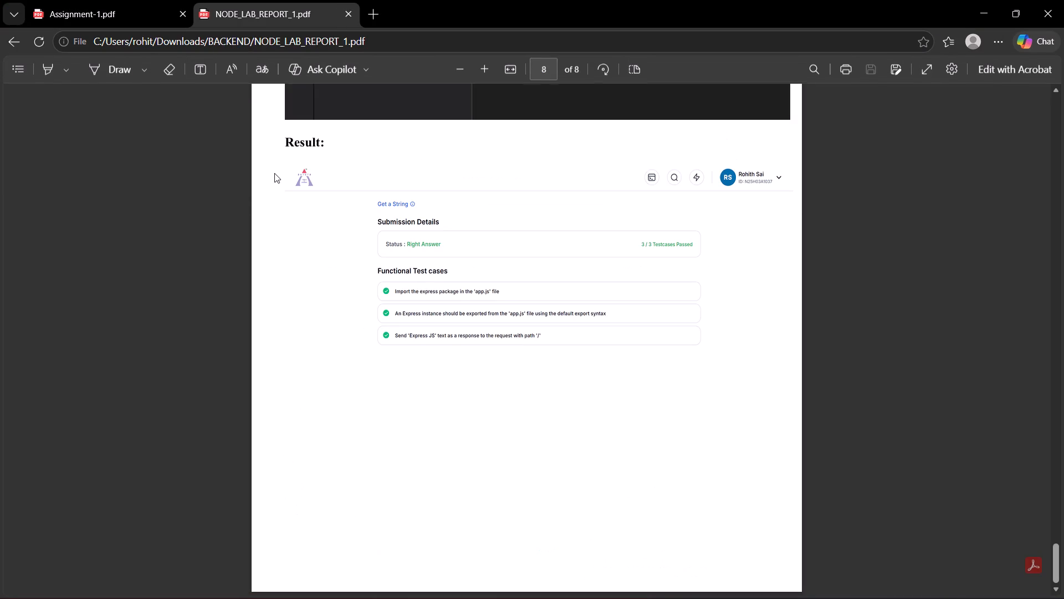
scroll(274, 173, "up", 19)
scroll(274, 173, "up", 9)
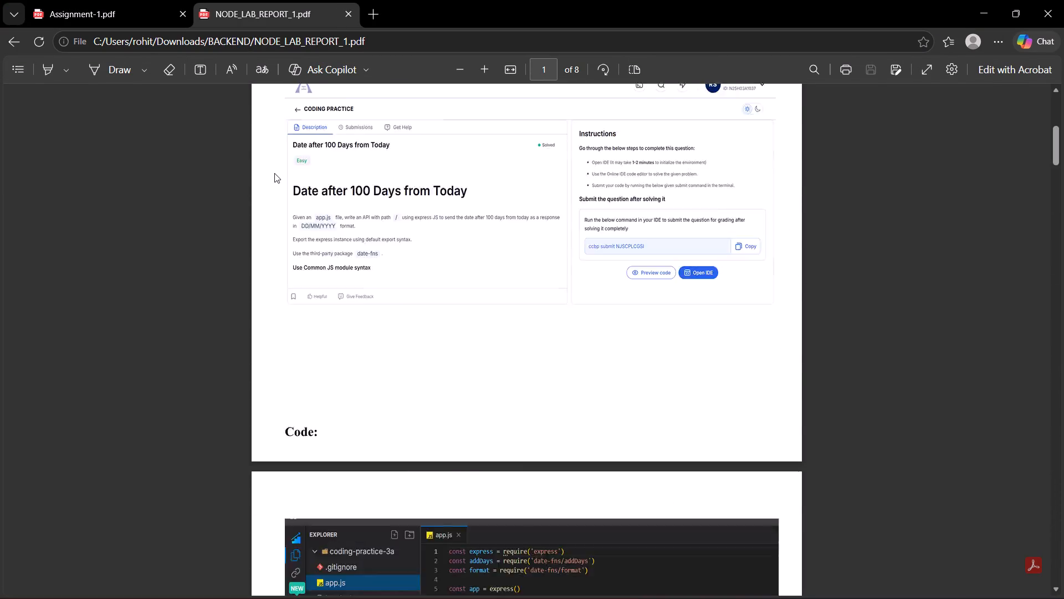
scroll(274, 173, "up", 4)
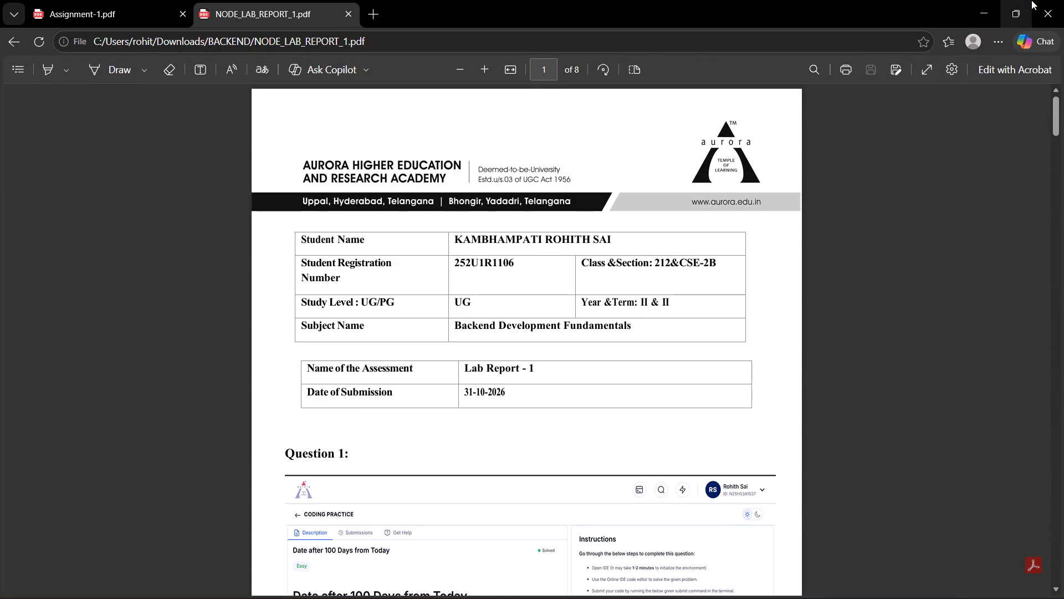
left_click(1031, 0)
left_click(713, 21)
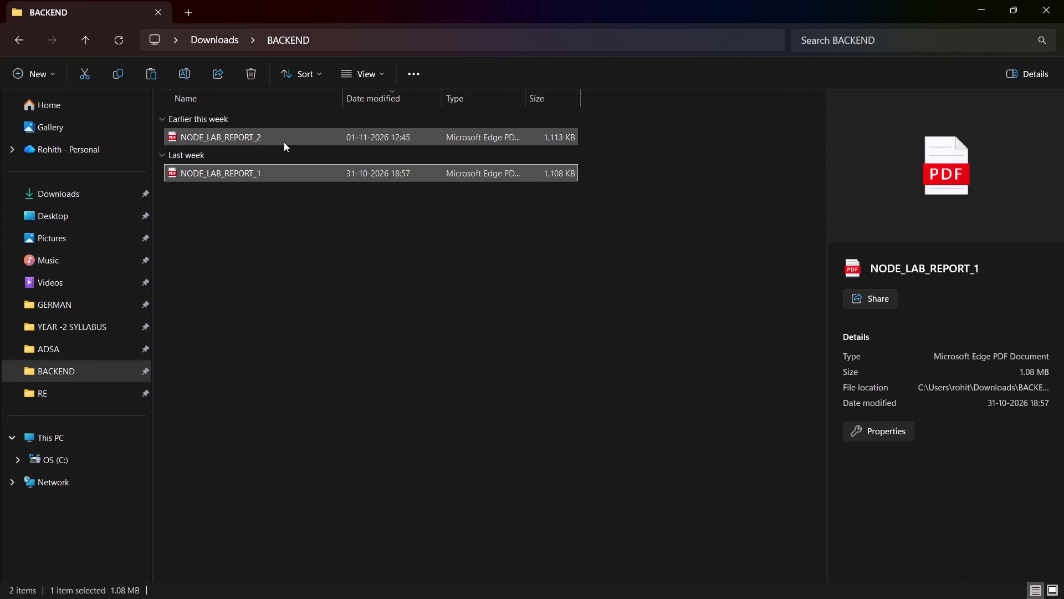
Open NODE_LAB_REPORT_2 from the BACKEND folder and examine the student and assessment details on its first page.
double_click(284, 142)
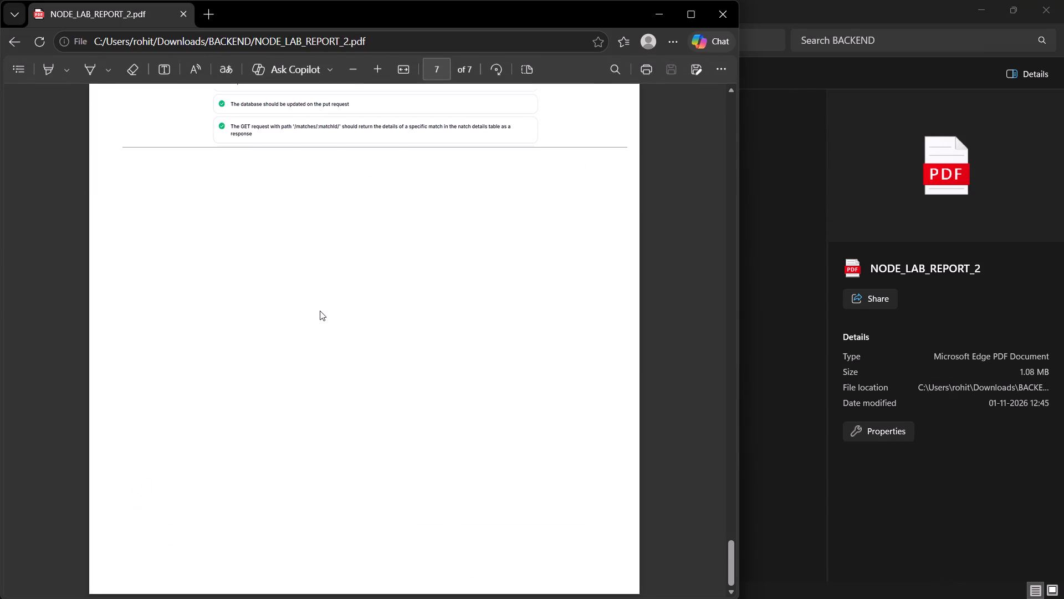
scroll(320, 311, "up", 11)
scroll(320, 311, "up", 18)
scroll(320, 311, "up", 11)
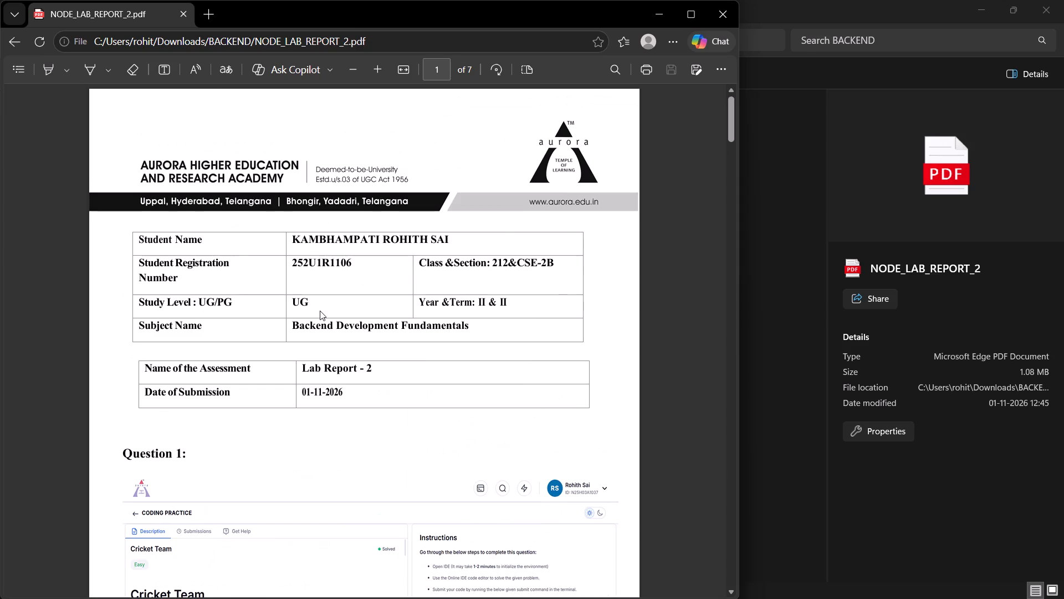
Close NODE_LAB_REPORT_2, examine the title and certificate pages of ADS_LAB_REPORT_1 from the ADSA folder for reference, and close it.
left_click(726, 8)
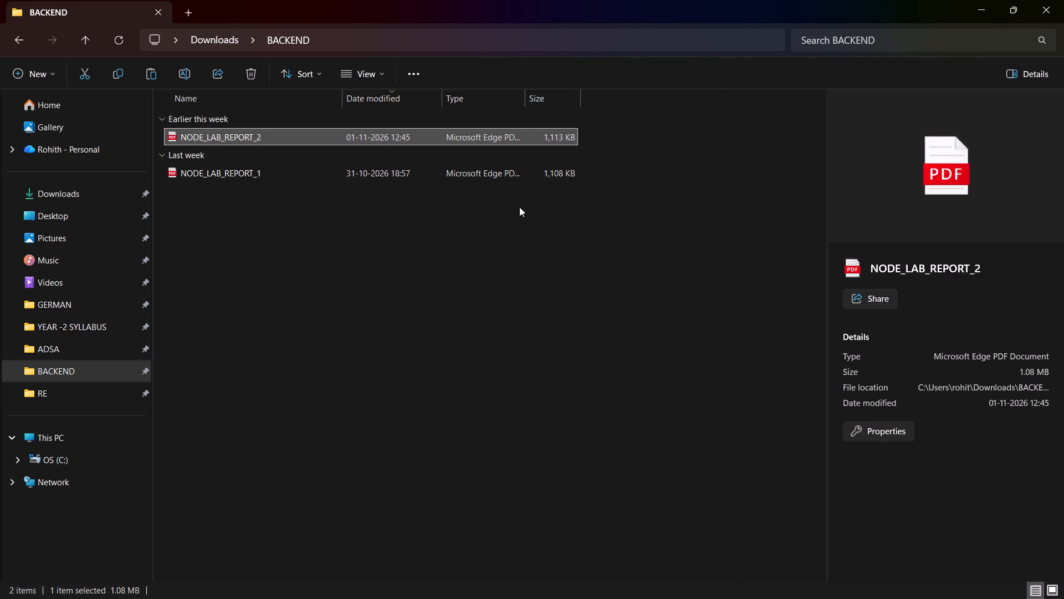
left_click(95, 351)
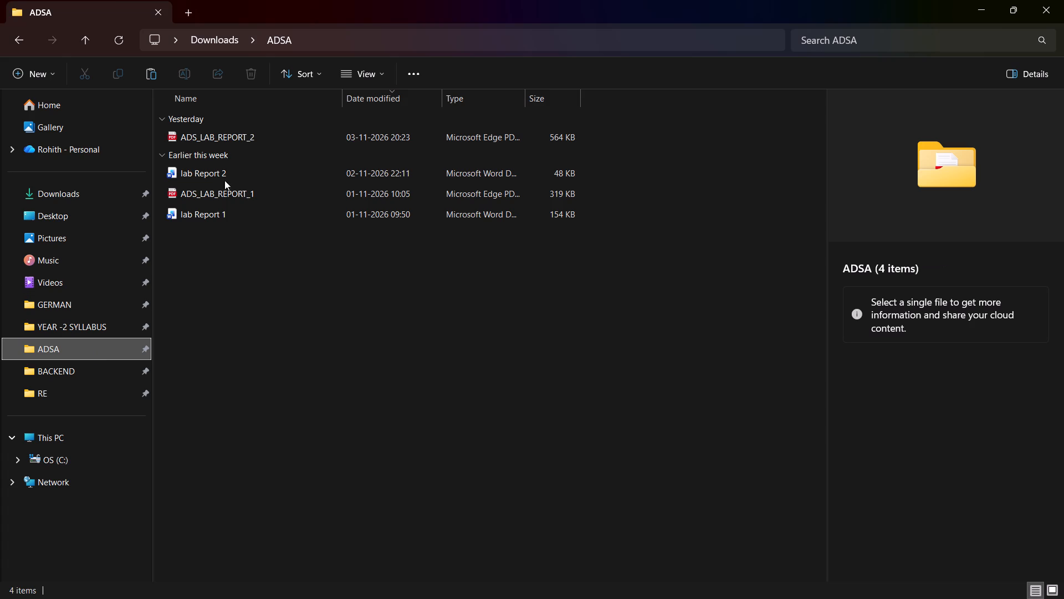
double_click(270, 189)
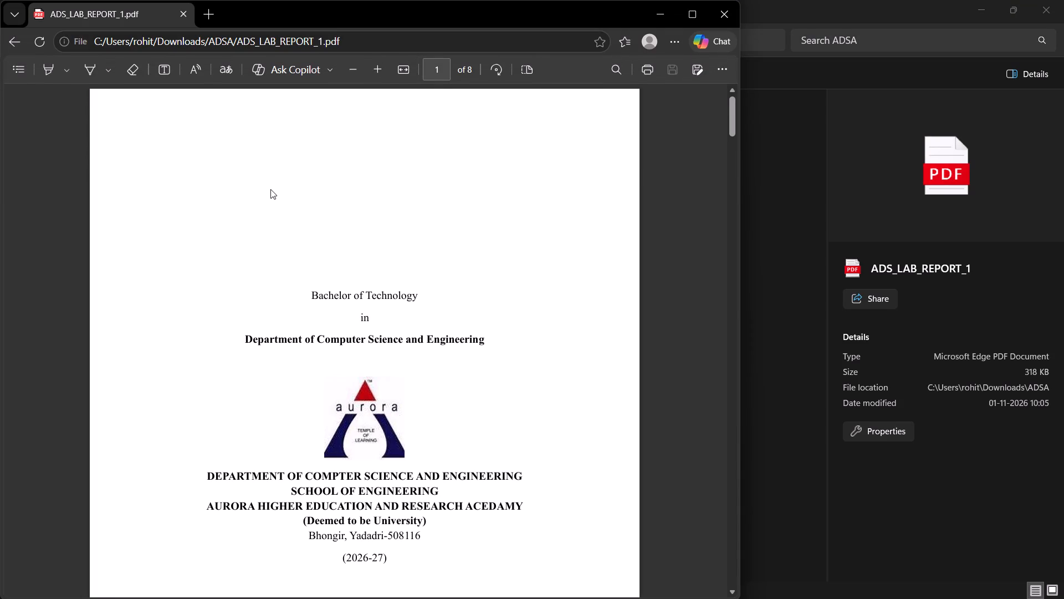
scroll(270, 189, "down", 2)
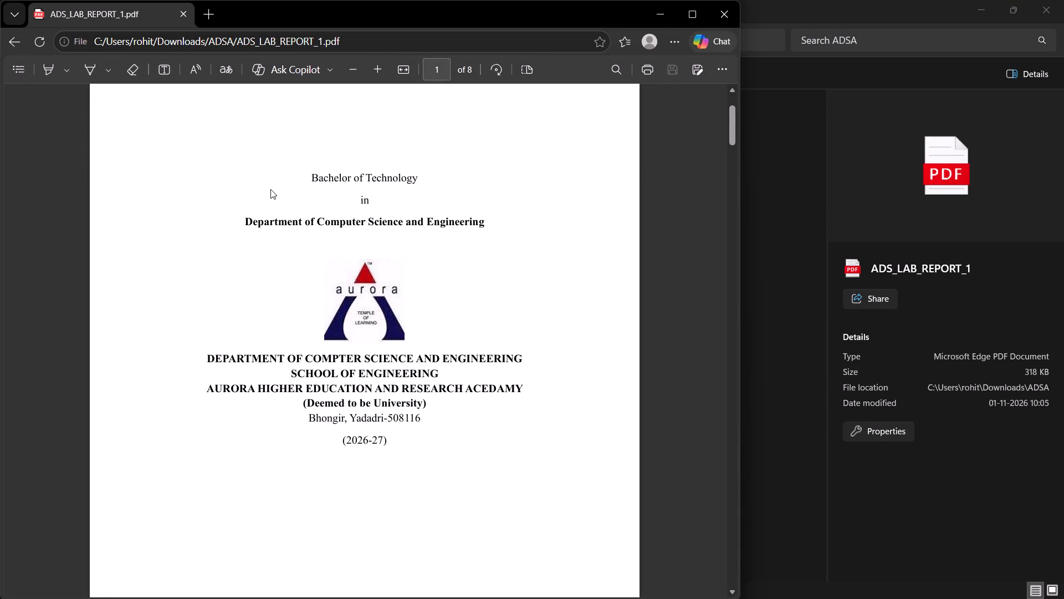
scroll(270, 189, "down", 6)
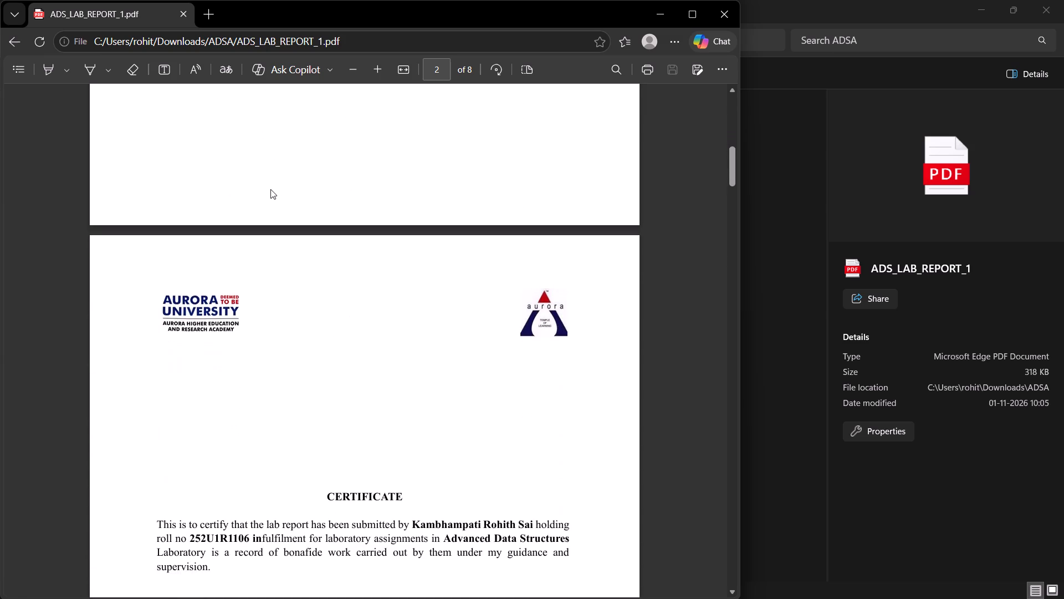
scroll(270, 189, "down", 8)
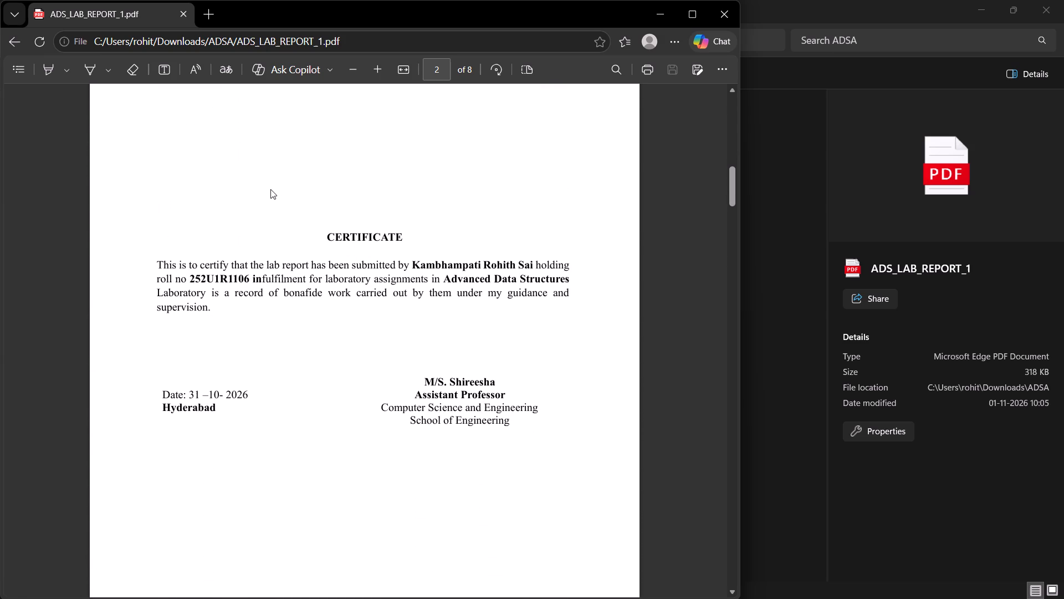
scroll(270, 189, "down", 2)
scroll(270, 189, "up", 1)
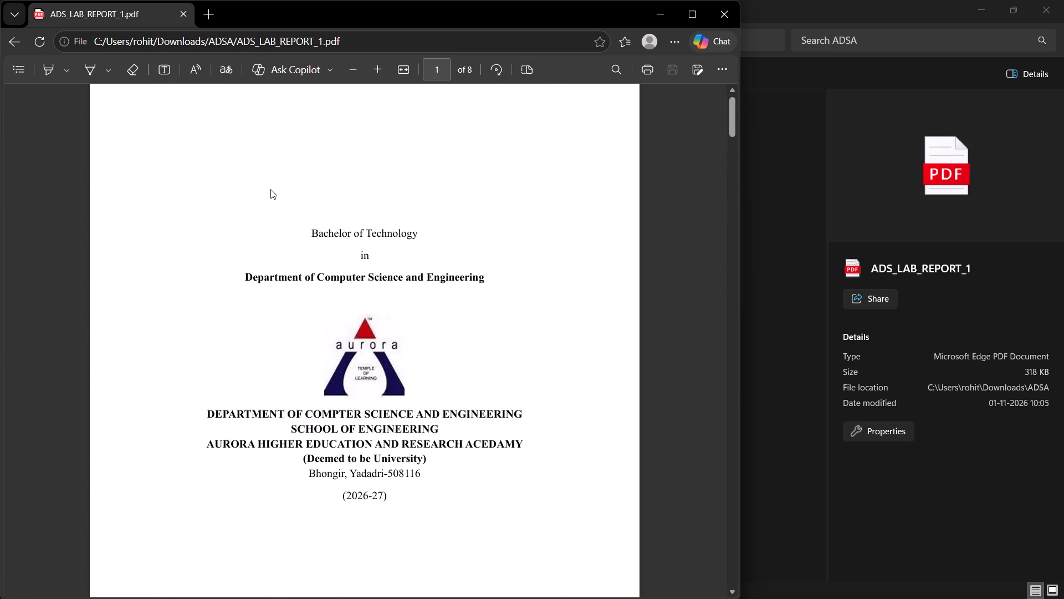
scroll(270, 189, "down", 2)
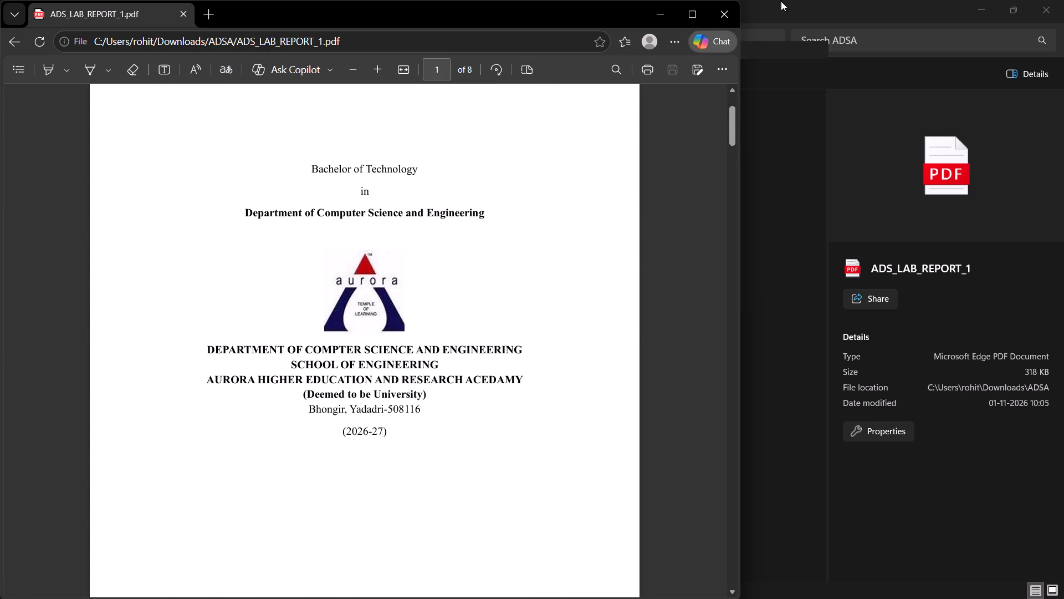
left_click(723, 17)
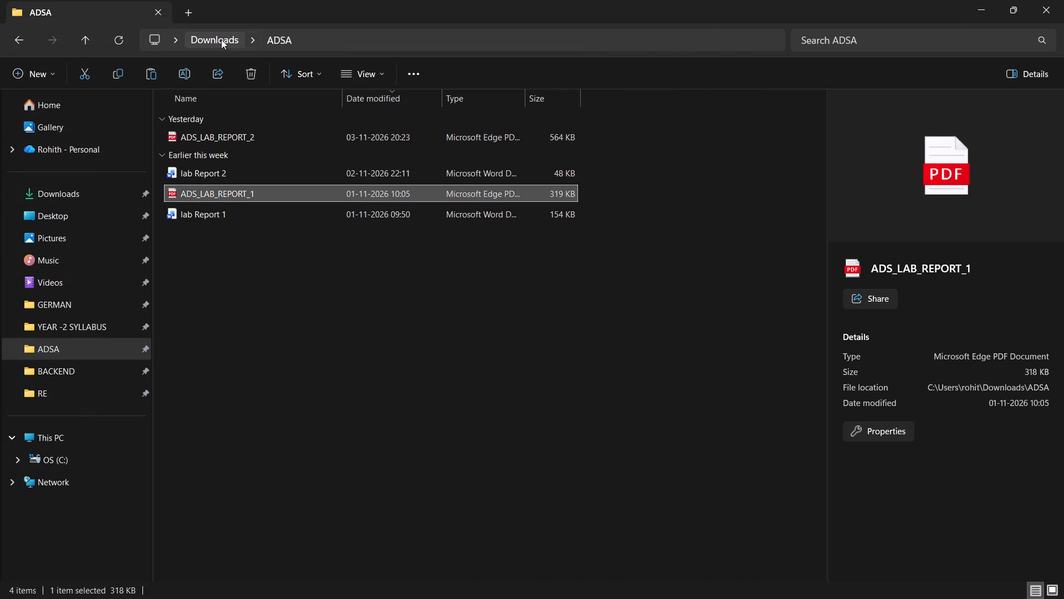
Go back to the Downloads folder and close the file browser to return to the RM_ASSIGNMENT_1 6 document in Word.
left_click(221, 39)
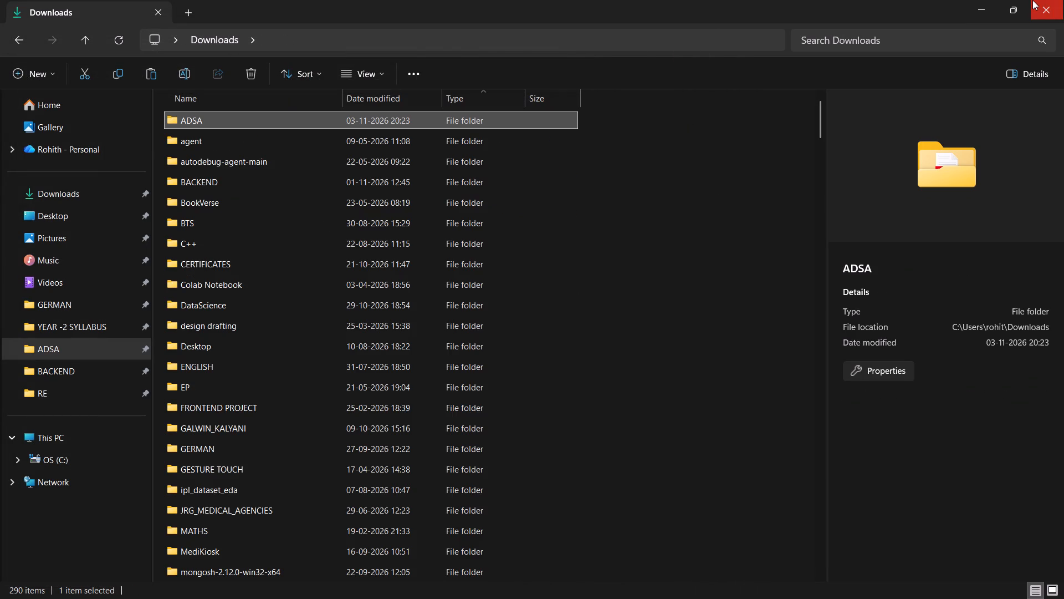
left_click(1032, 0)
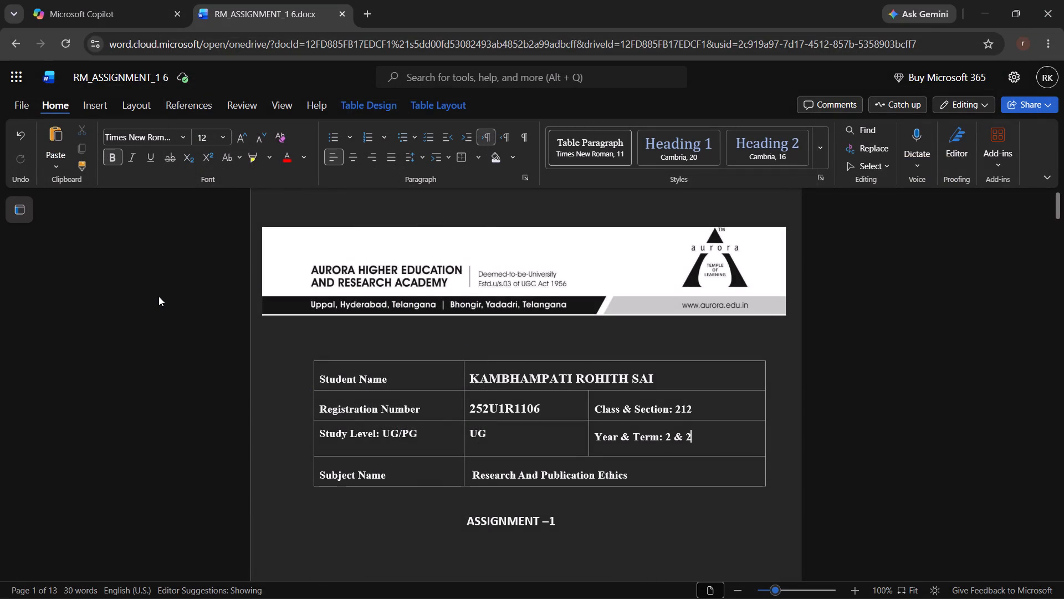
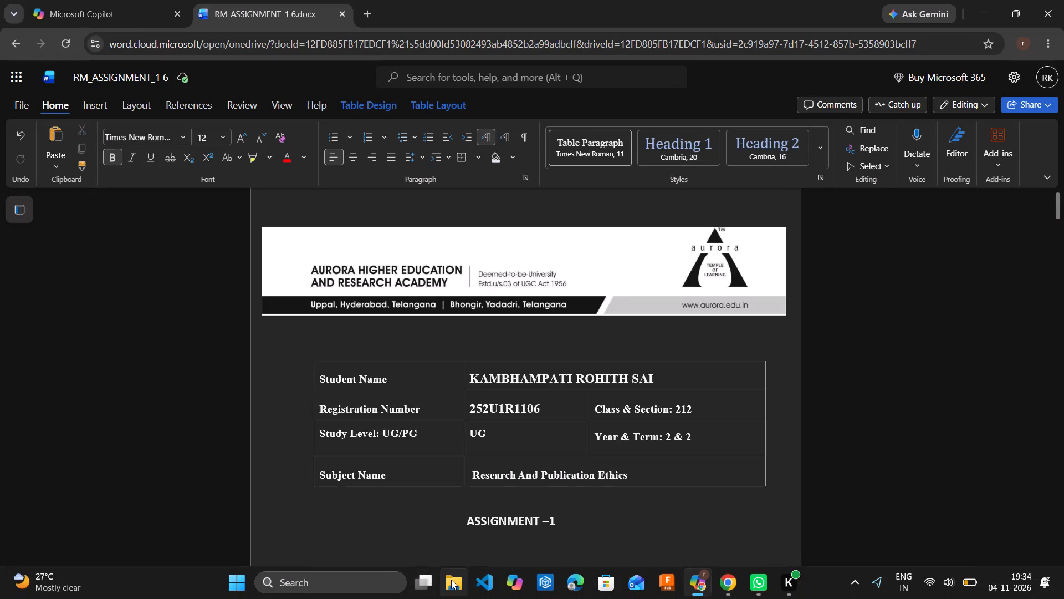
Open the RE folder in the file browser to check its files, and return to the Word document.
left_click(451, 580)
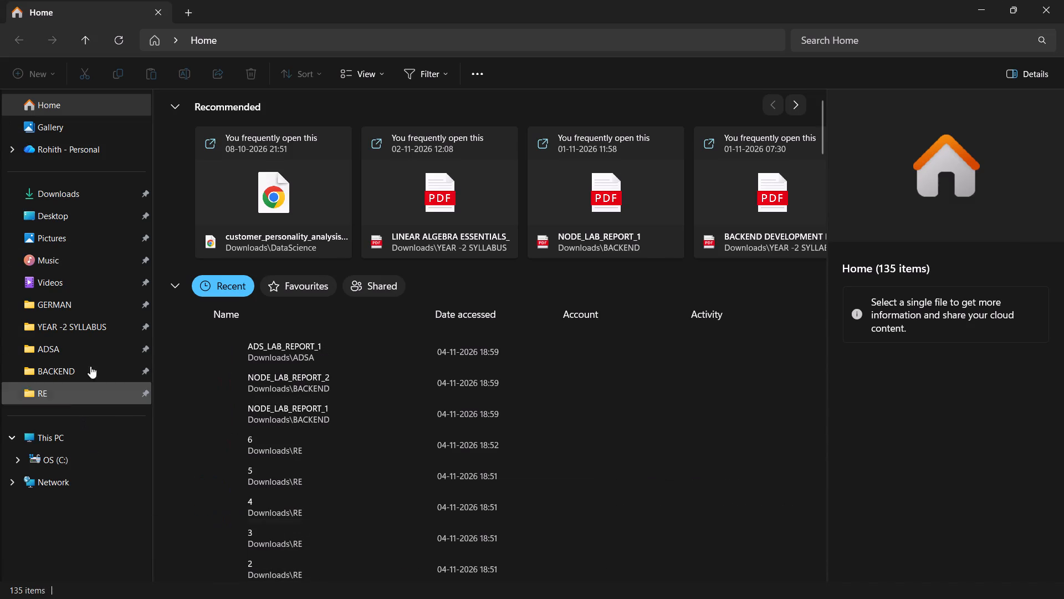
left_click(88, 397)
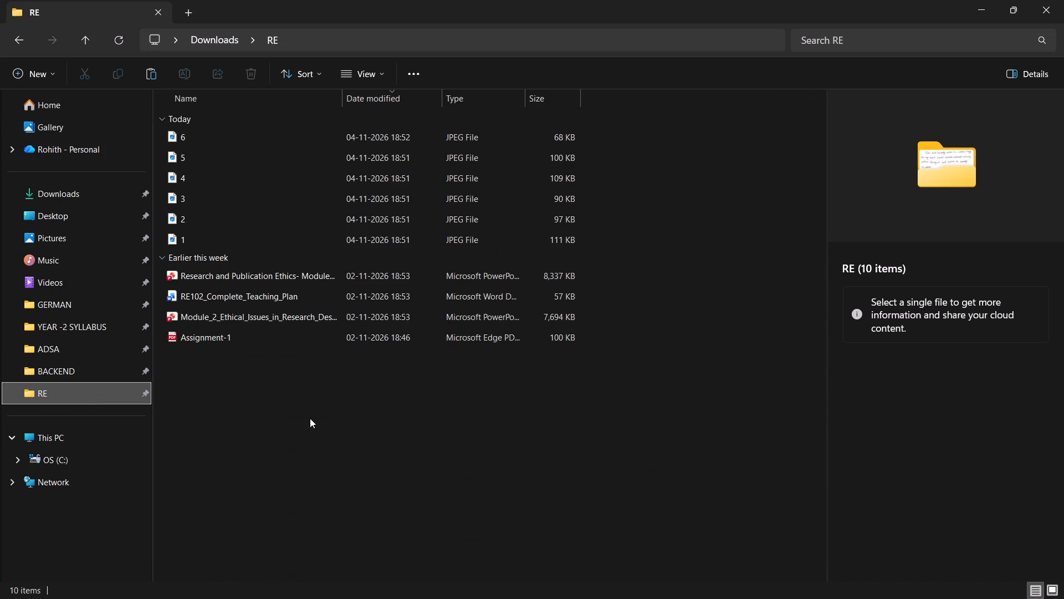
left_click(727, 583)
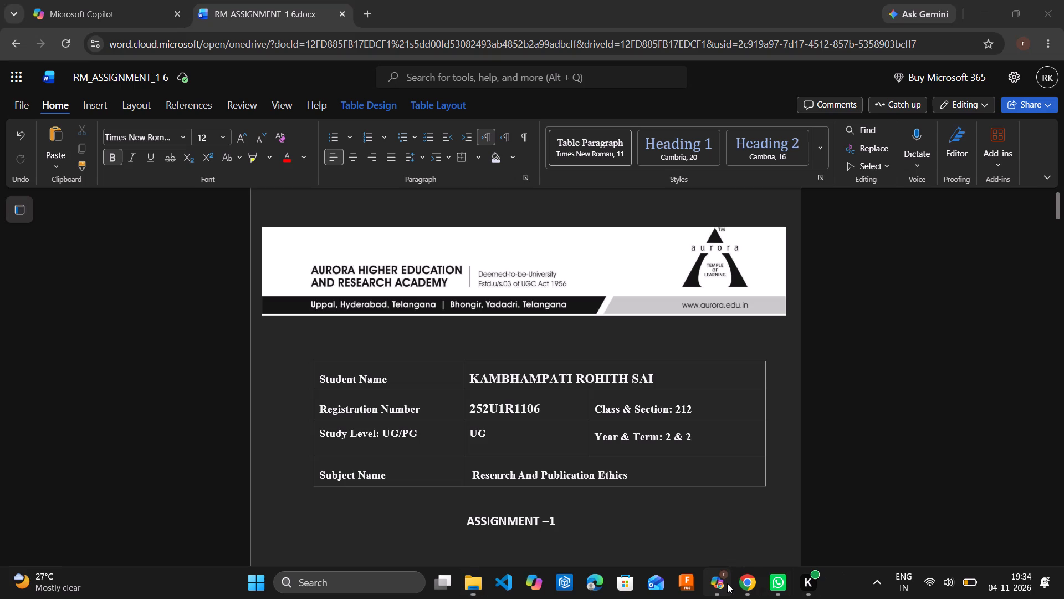
Examine the document from the cover page through the inserted handwritten scans to the trailing pages.
scroll(484, 433, "down", 5)
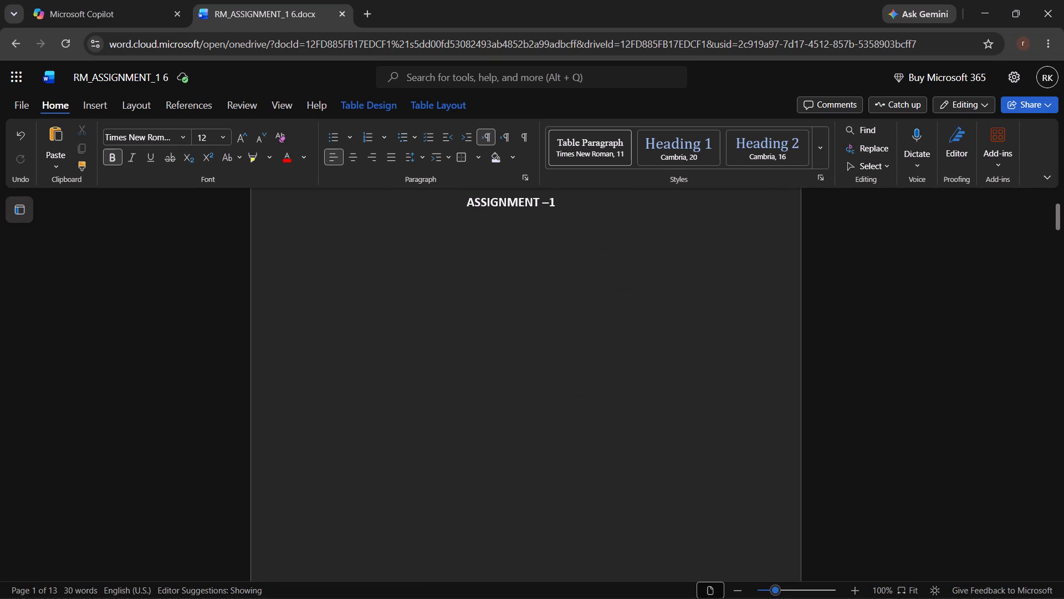
scroll(484, 433, "down", 8)
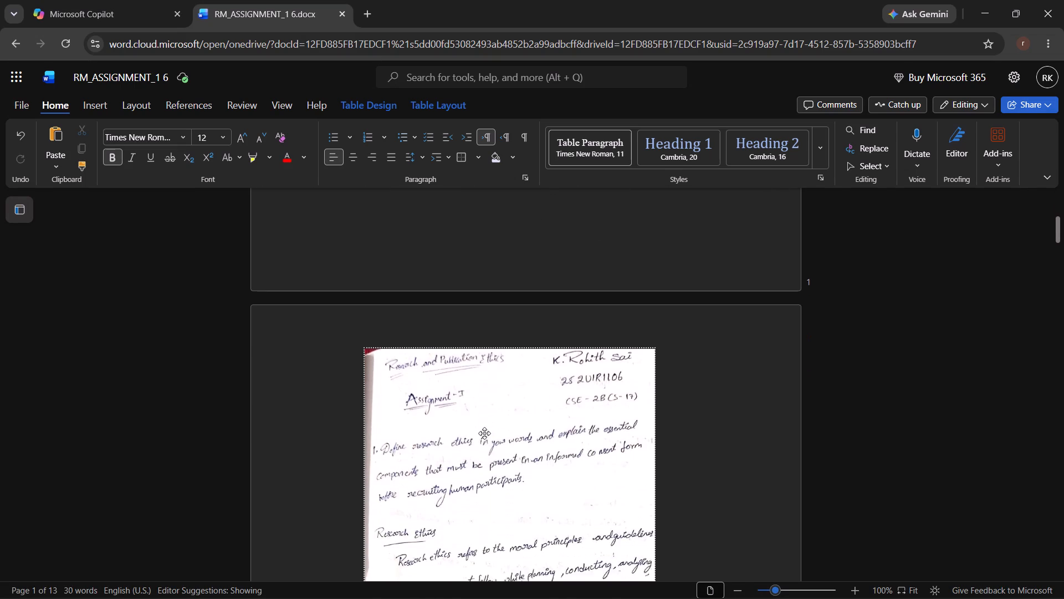
scroll(484, 433, "down", 4)
scroll(484, 433, "up", 3)
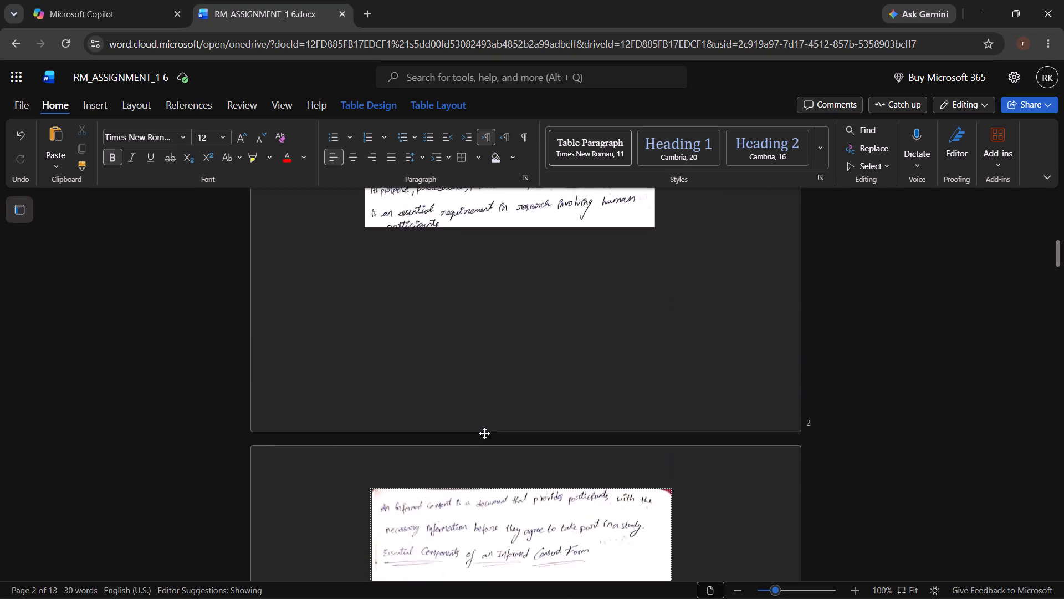
scroll(484, 433, "up", 7)
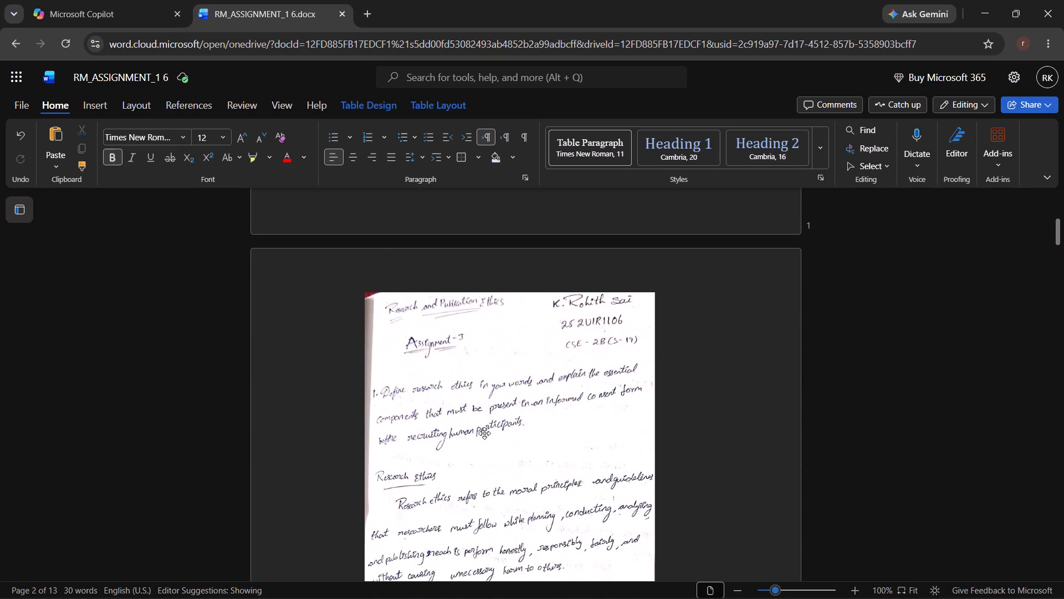
scroll(516, 403, "down", 3)
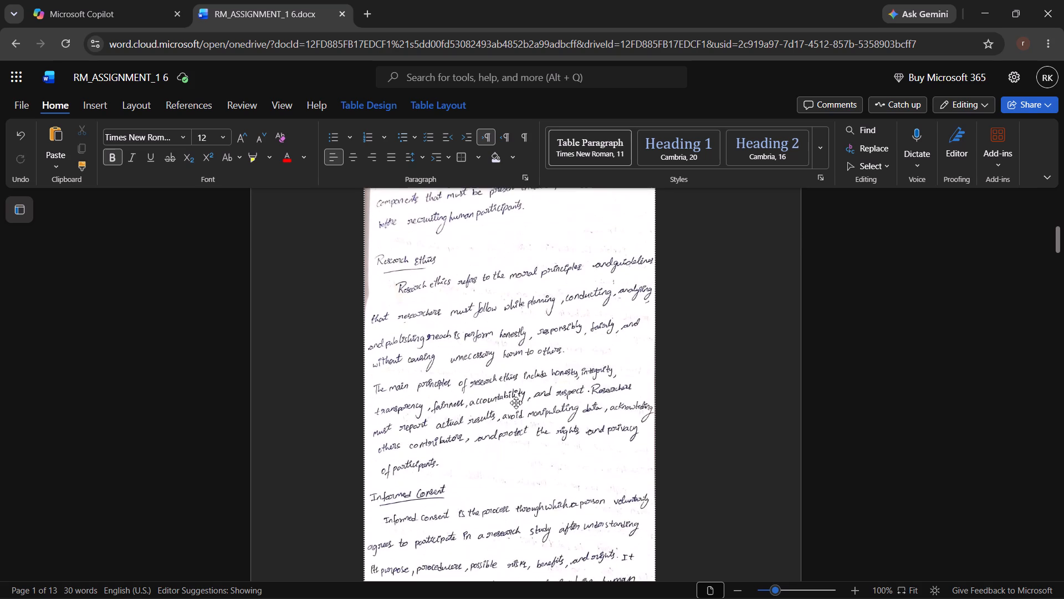
scroll(516, 403, "down", 6)
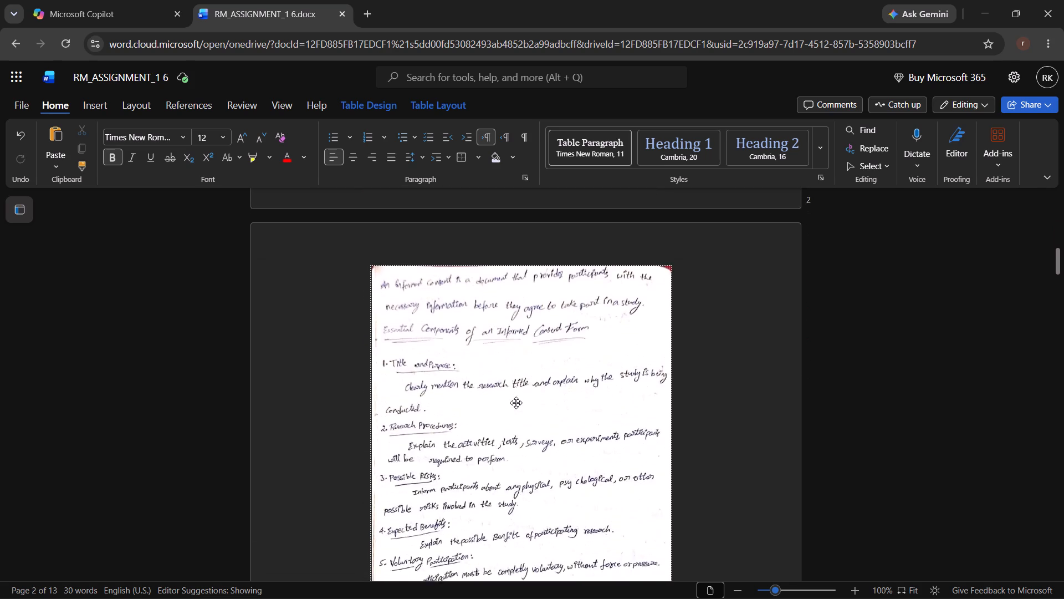
scroll(516, 403, "down", 5)
scroll(516, 403, "up", 2)
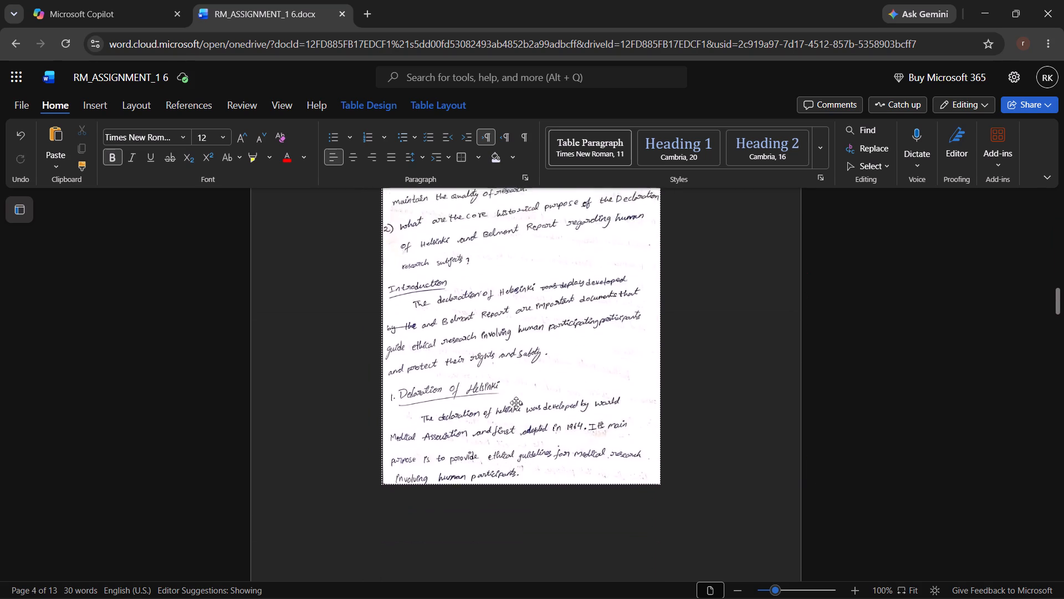
scroll(516, 403, "up", 2)
scroll(516, 403, "down", 2)
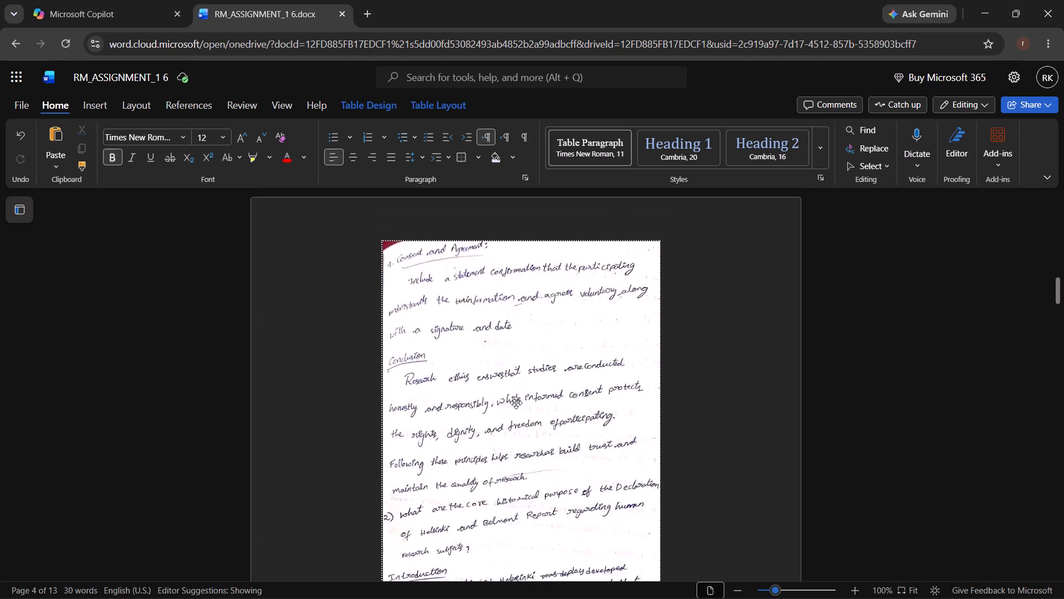
scroll(516, 403, "down", 4)
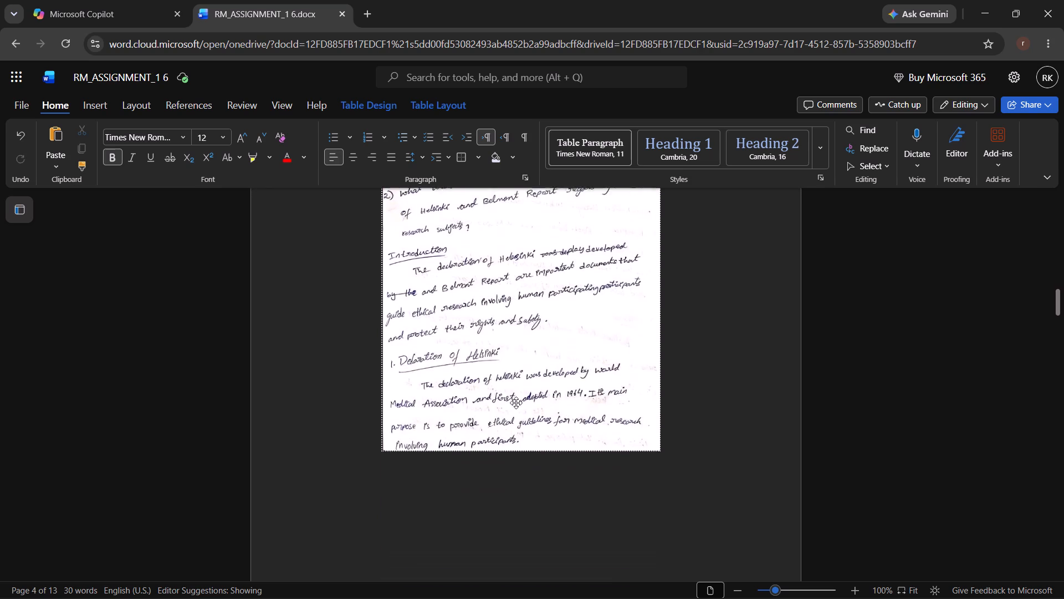
scroll(516, 403, "down", 7)
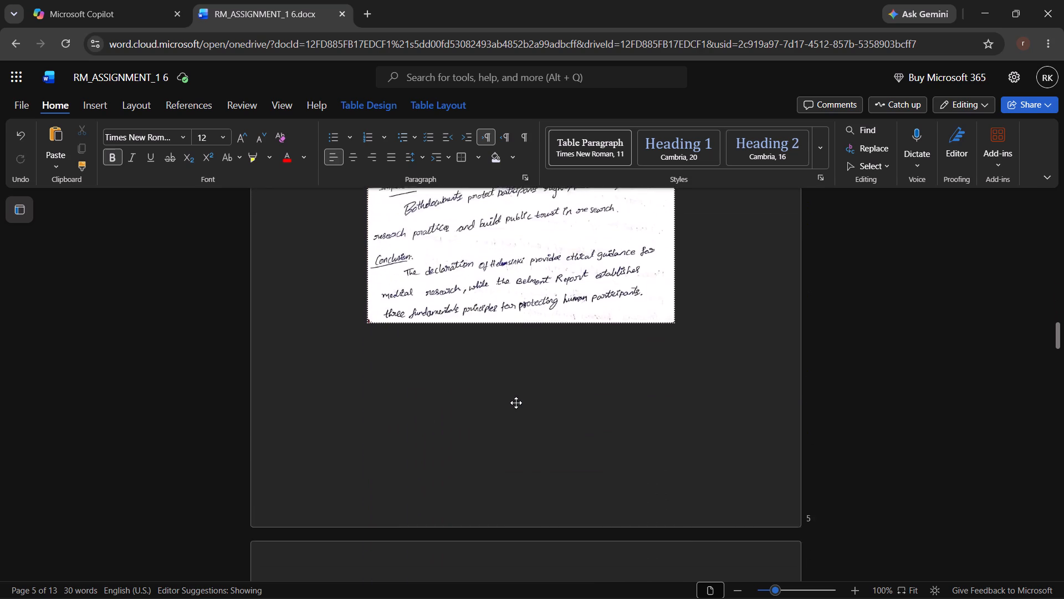
scroll(516, 403, "down", 7)
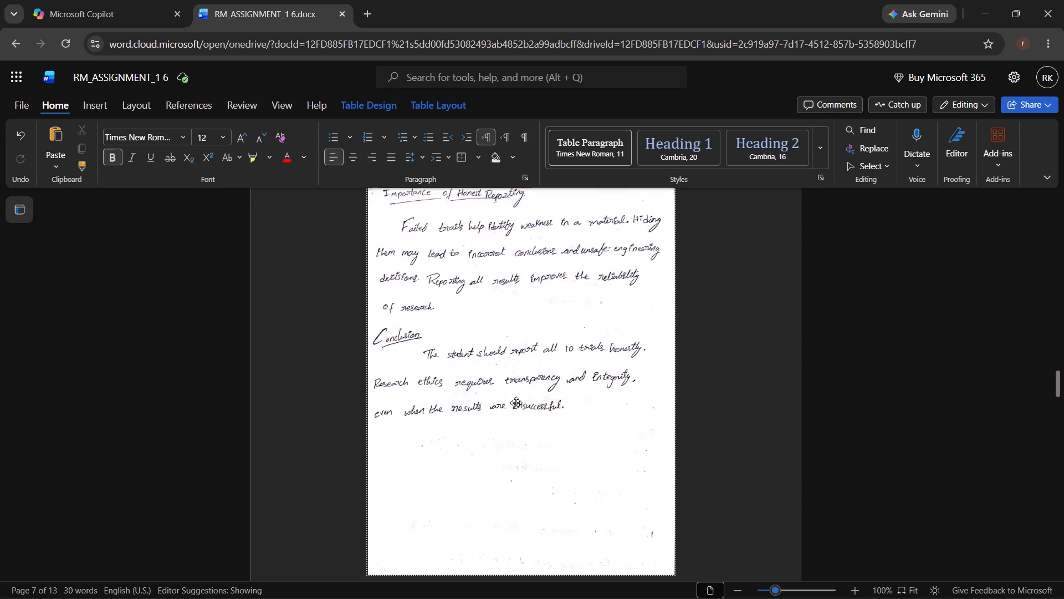
scroll(516, 403, "down", 13)
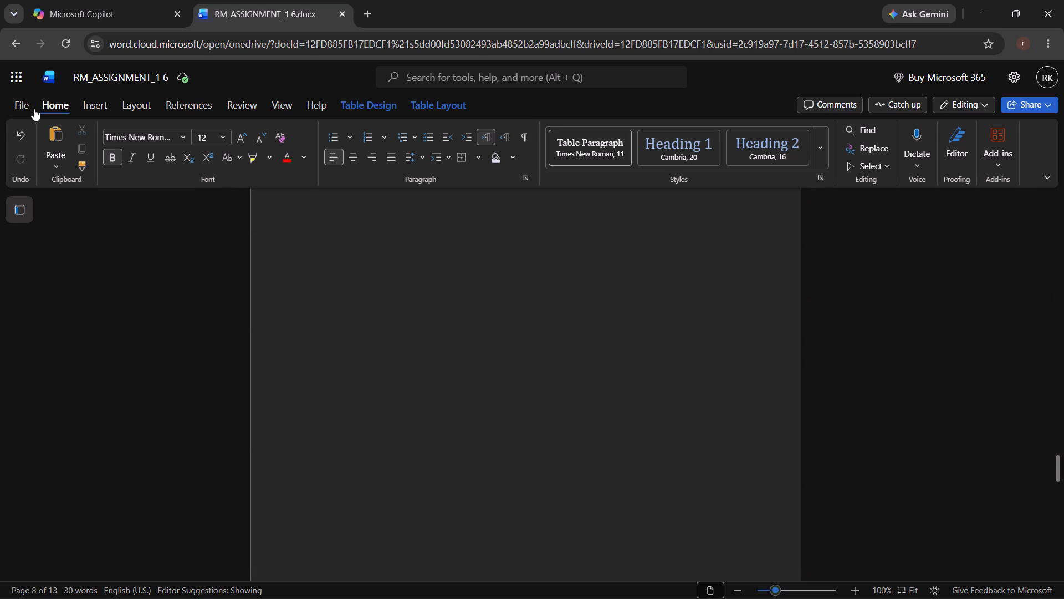
Export the RM_ASSIGNMENT_1 6 document as a PDF, download it, and show the file in the Downloads folder.
left_click(29, 100)
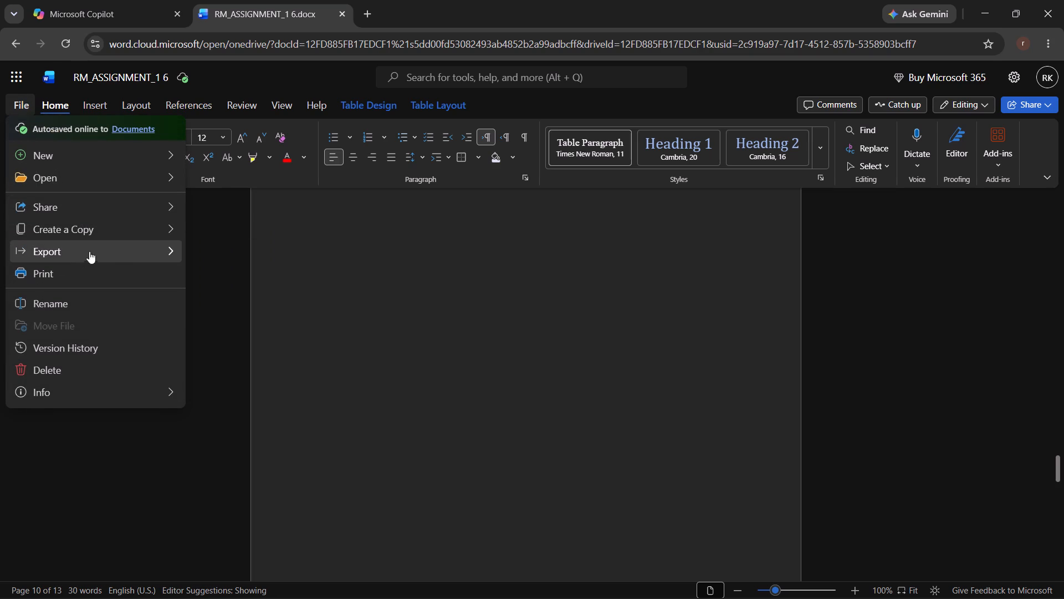
left_click(284, 251)
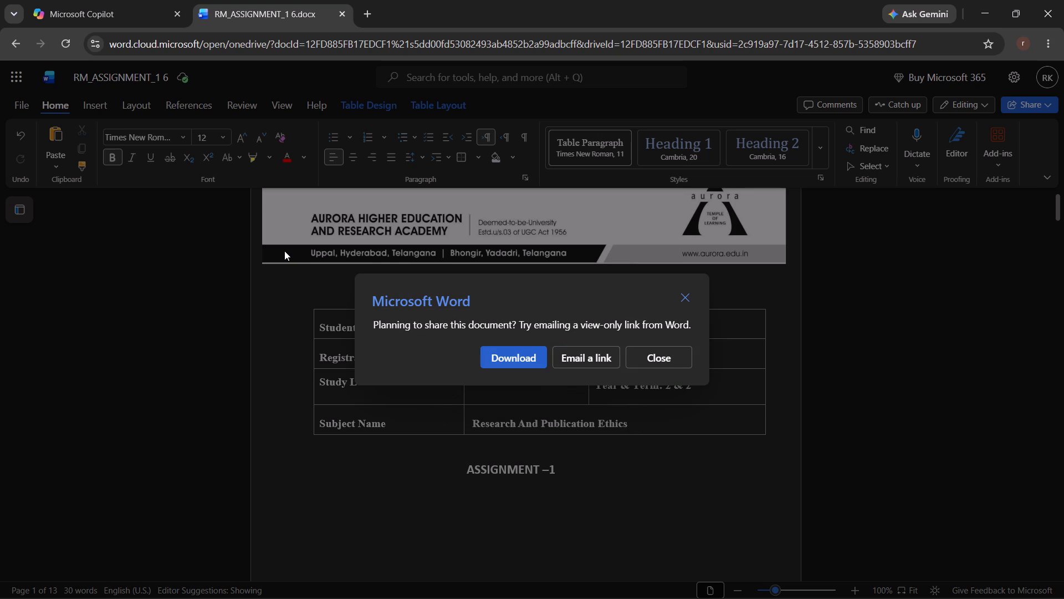
left_click(501, 364)
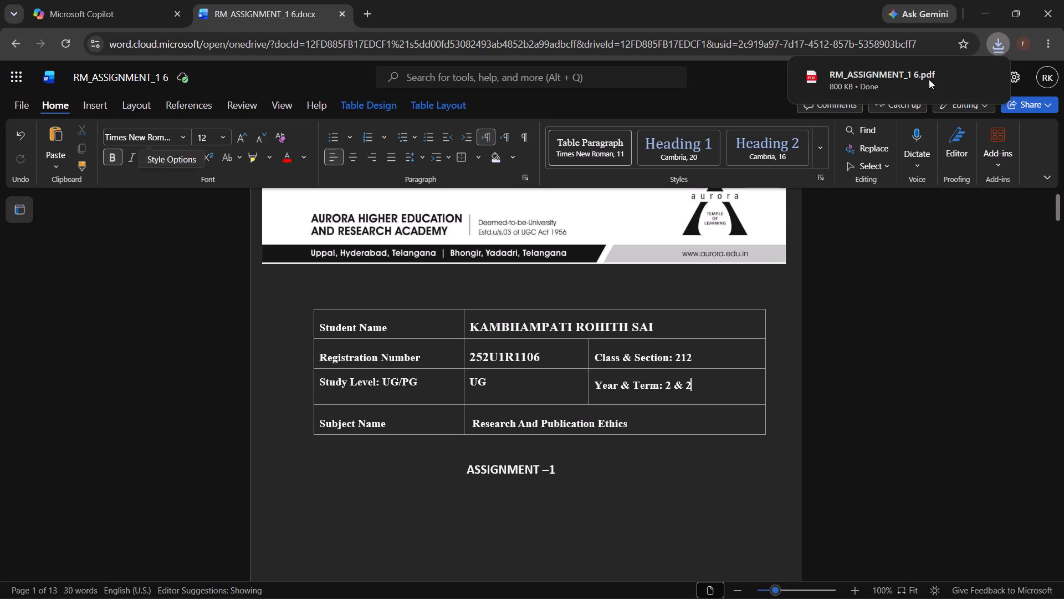
left_click(971, 75)
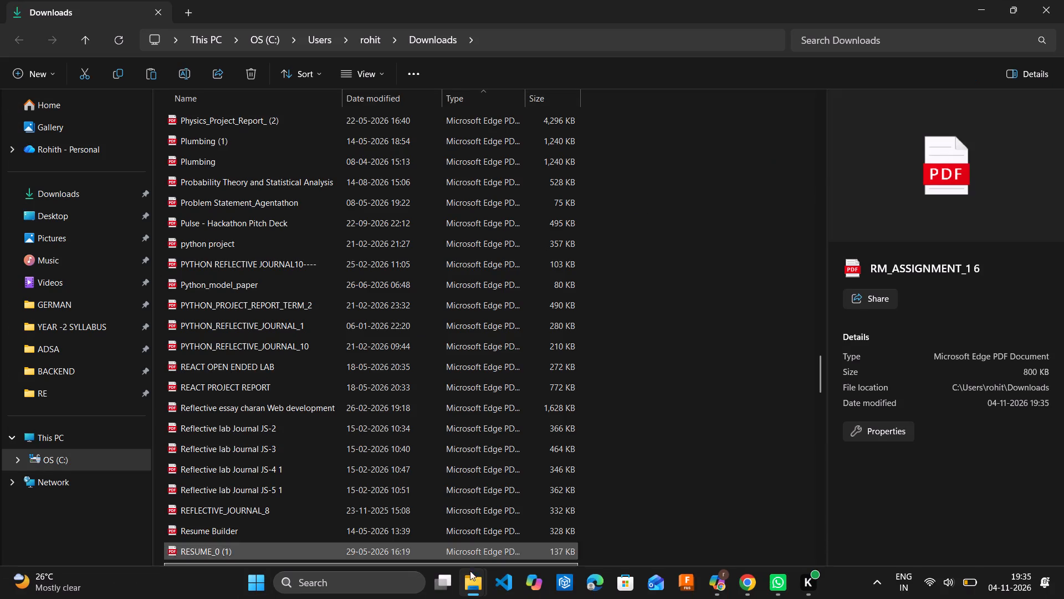
Back in Chrome, search for "i love pdf" in a new tab and open iLovePDF's Remove pages tool.
left_click(722, 585)
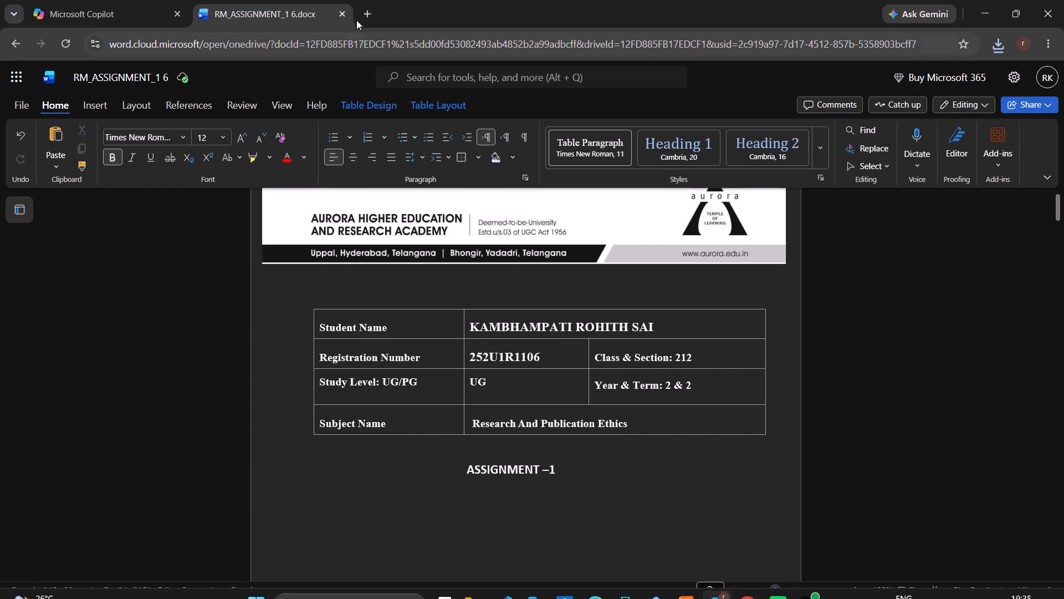
left_click(360, 14)
left_click(352, 266)
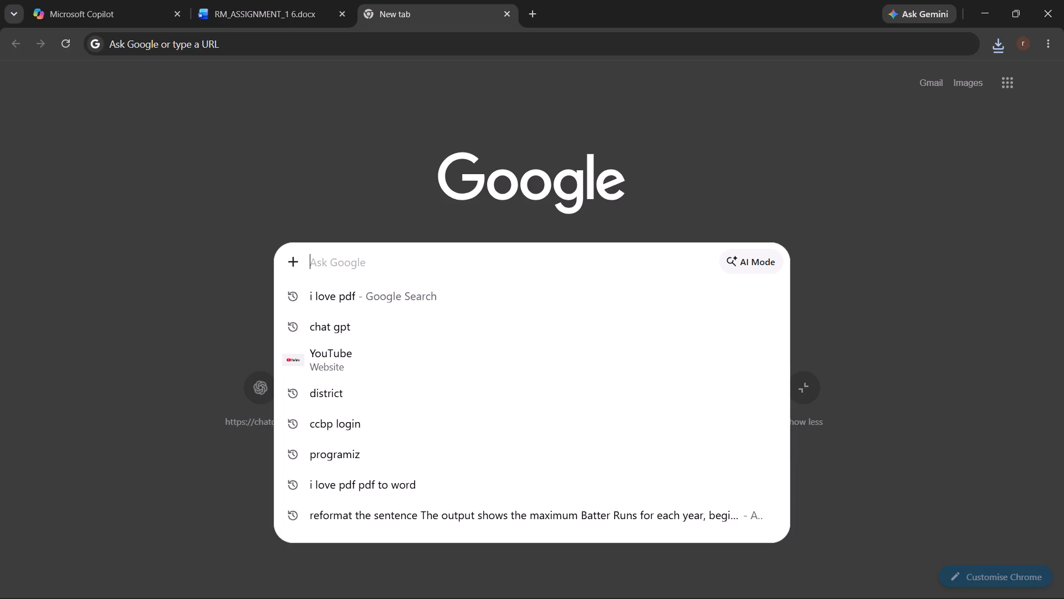
type("i love pdf")
key("Return")
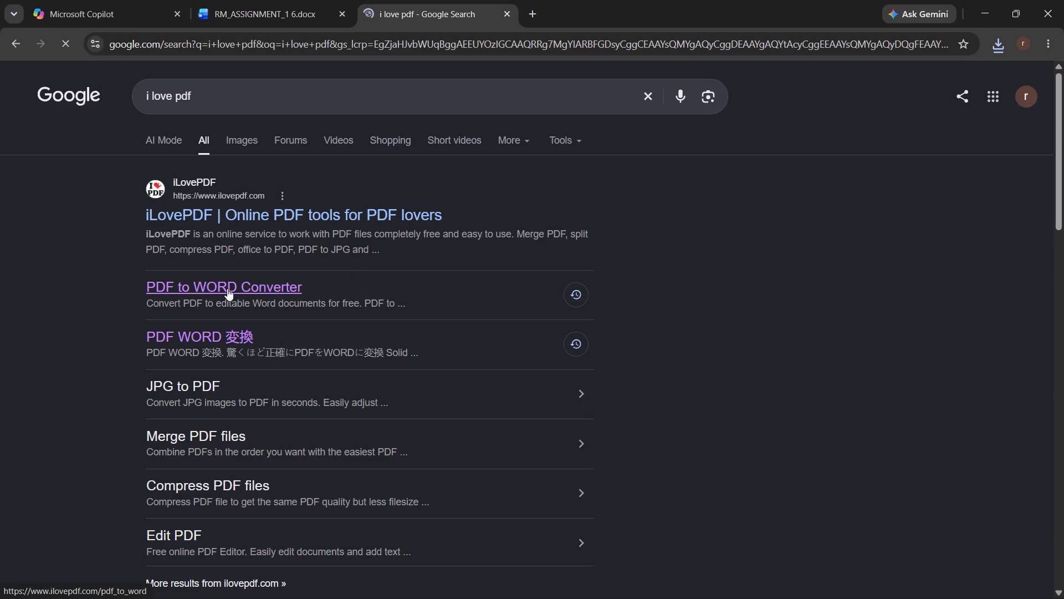
left_click(227, 288)
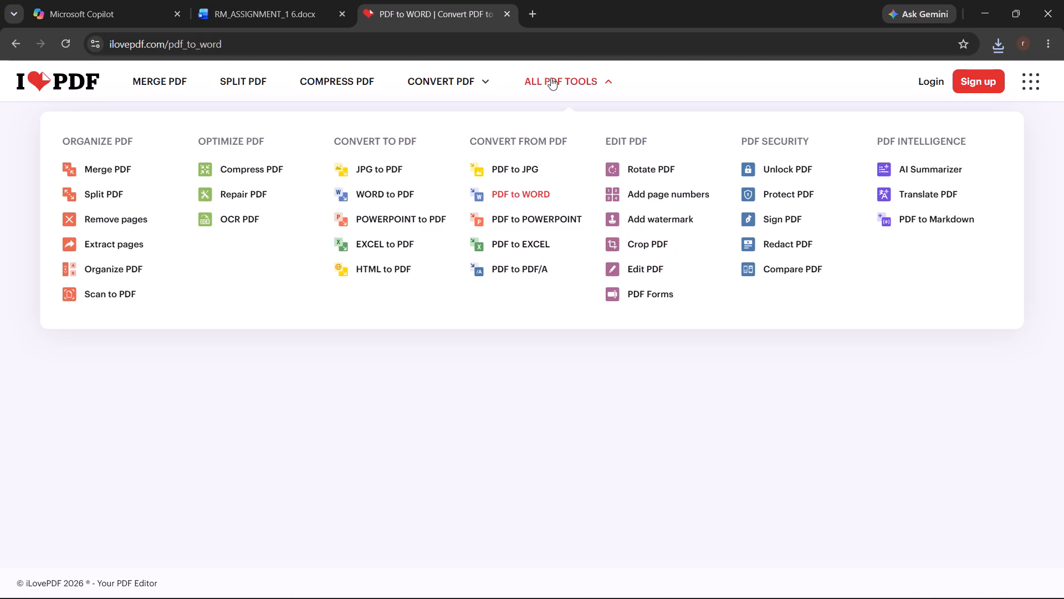
left_click(63, 225)
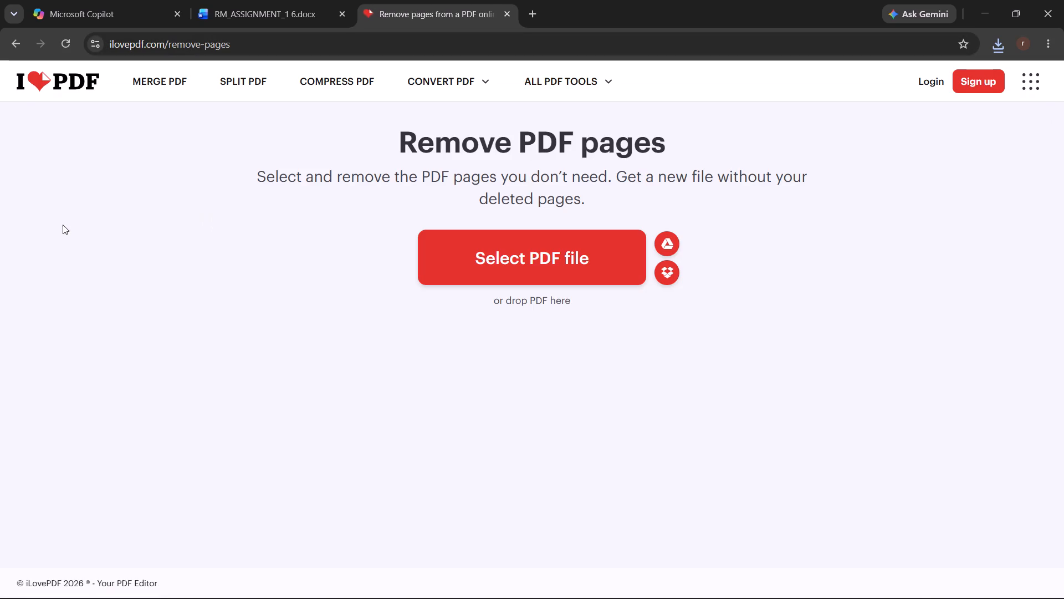
Load the RM_ASSIGNMENT_1 6 PDF from the Downloads folder into the page removal tool.
left_click(486, 265)
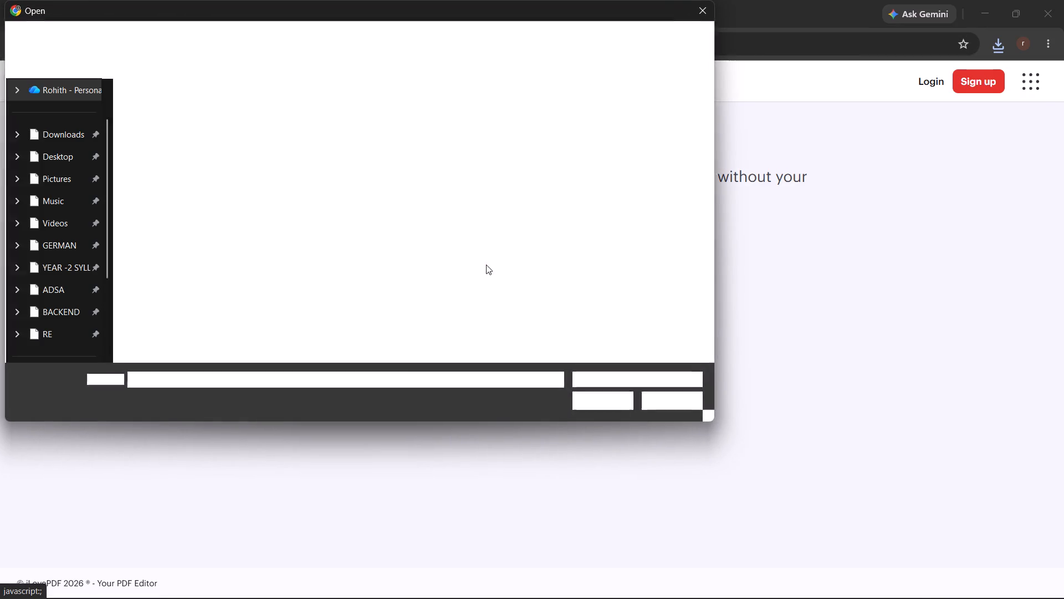
scroll(213, 298, "down", 20)
scroll(213, 298, "down", 7)
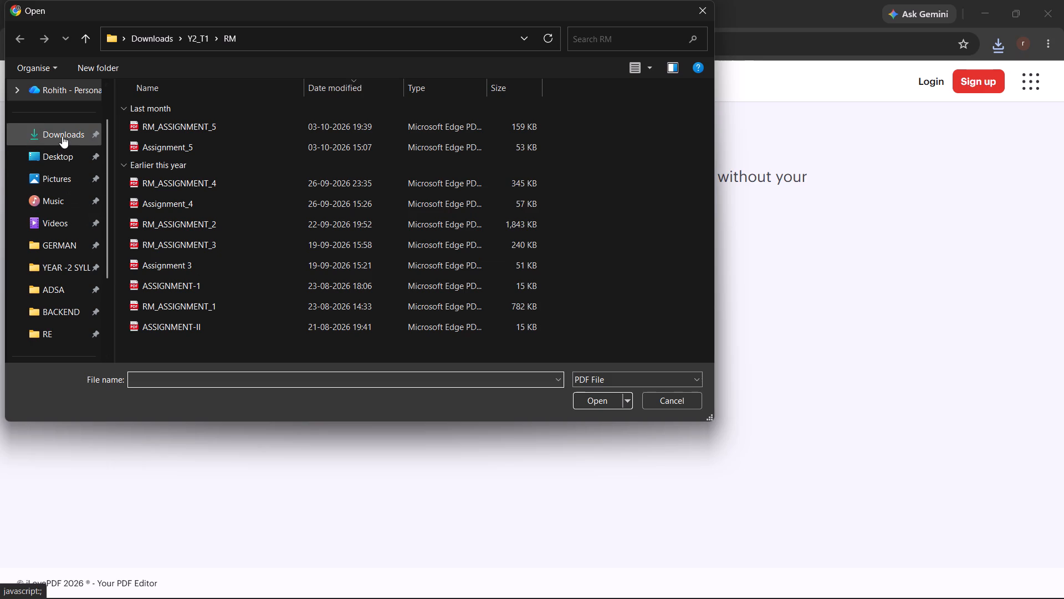
left_click(62, 136)
scroll(249, 238, "down", 20)
scroll(249, 238, "down", 6)
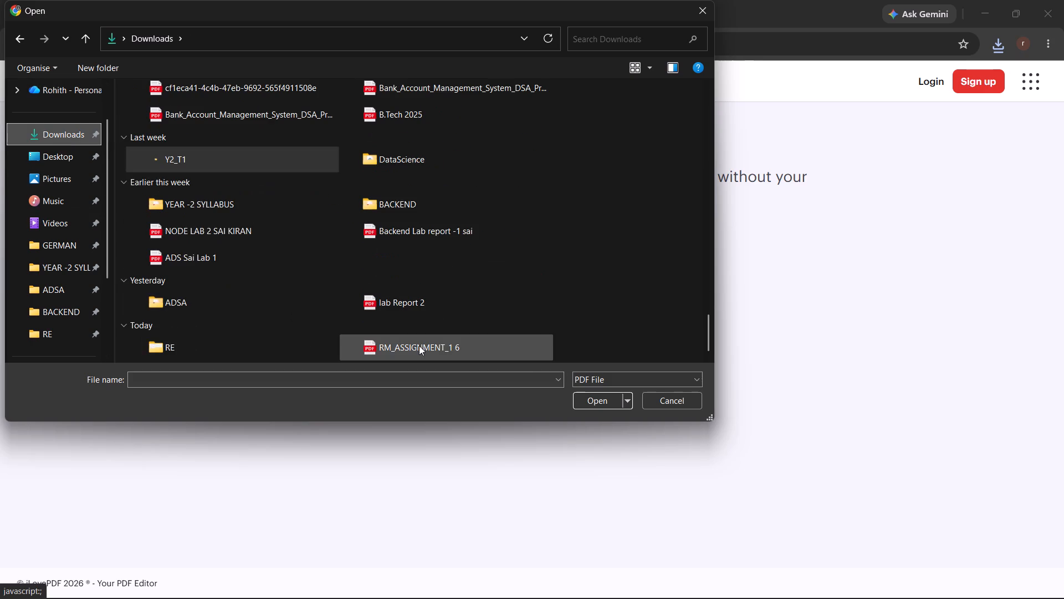
double_click(419, 346)
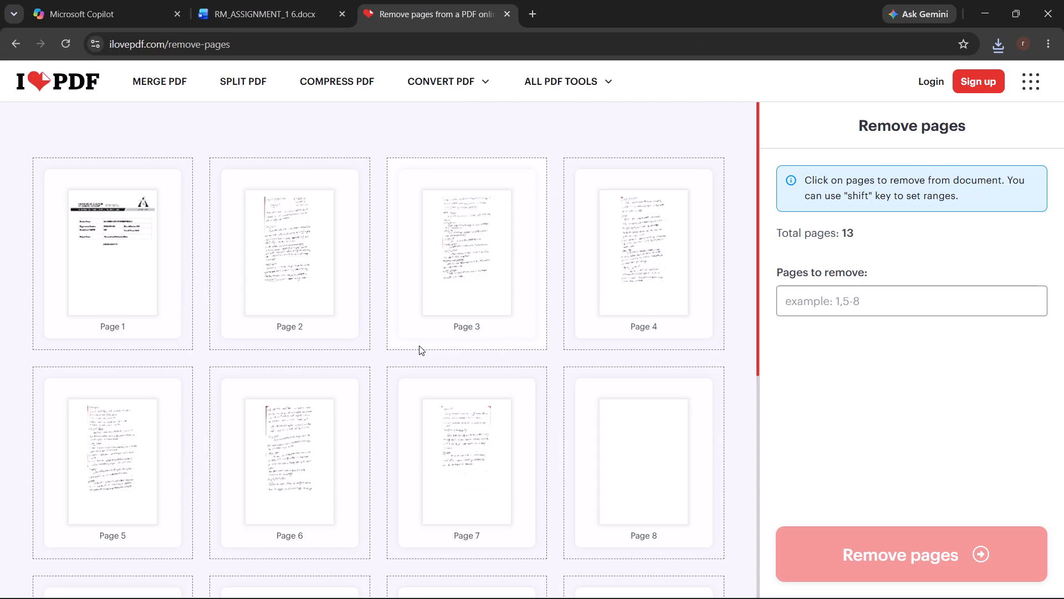
left_click(666, 455)
scroll(666, 455, "down", 10)
left_click(329, 502)
left_click(155, 291)
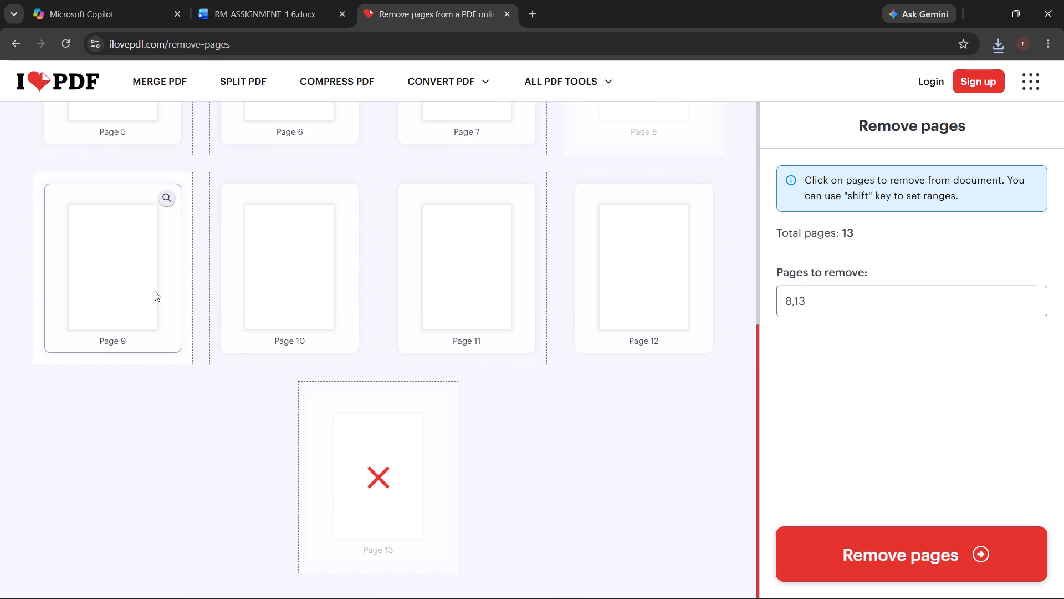
left_click(294, 288)
left_click(514, 266)
left_click(631, 266)
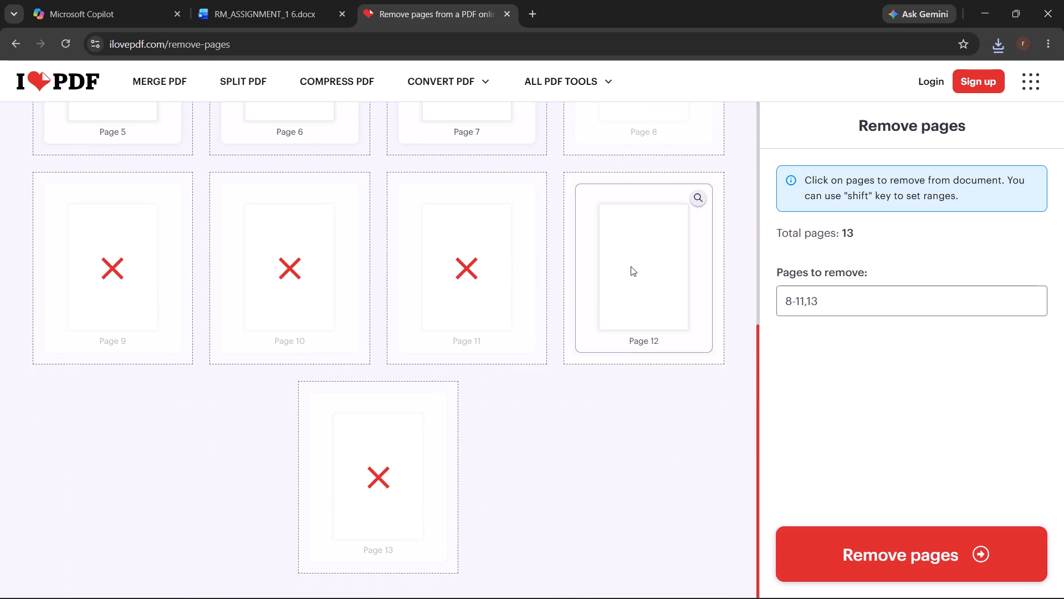
scroll(631, 266, "up", 2)
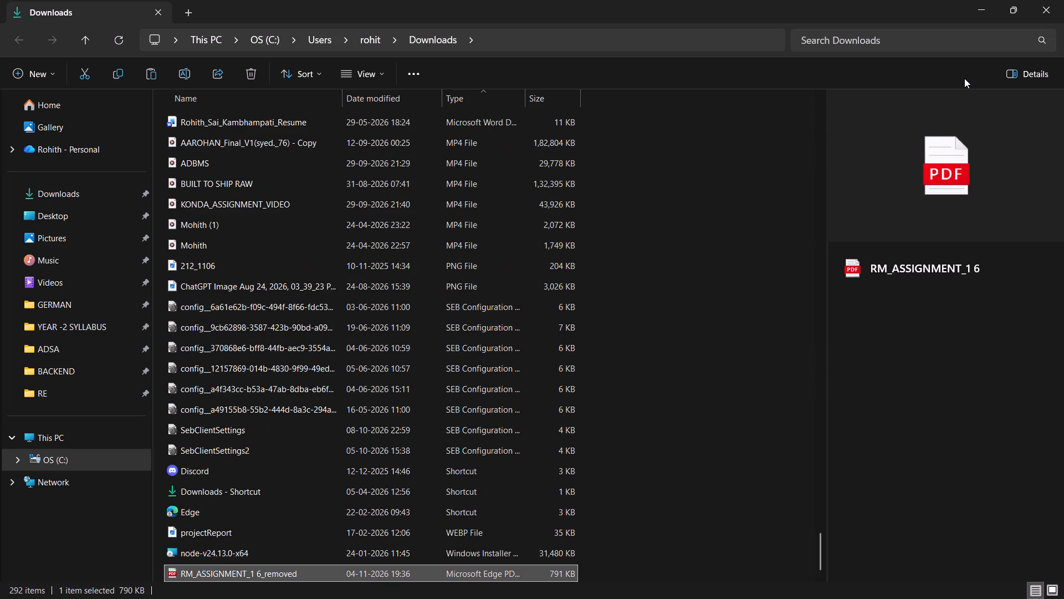
scroll(314, 427, "down", 3)
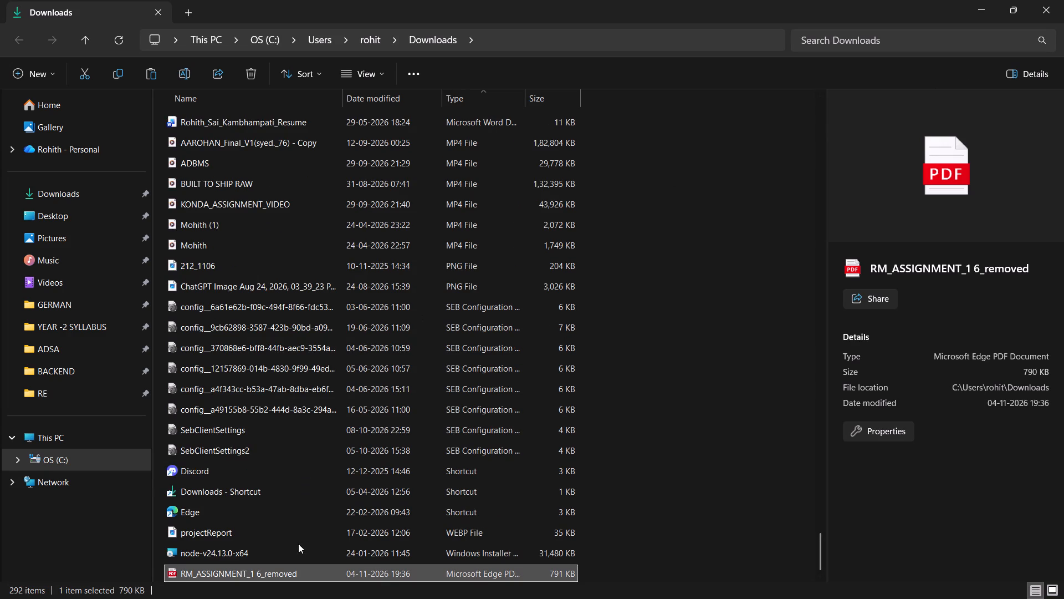
Move the RM_ASSIGNMENT_1 6_removed PDF from Downloads into the RE folder.
left_click_drag(301, 570, 100, 407)
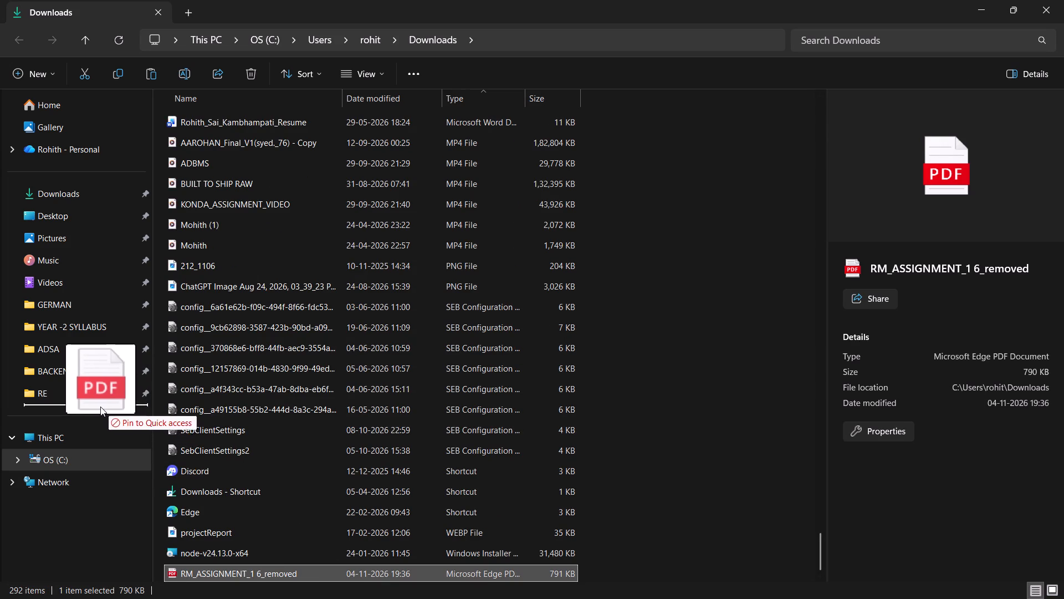
left_click_drag(100, 407, 99, 393)
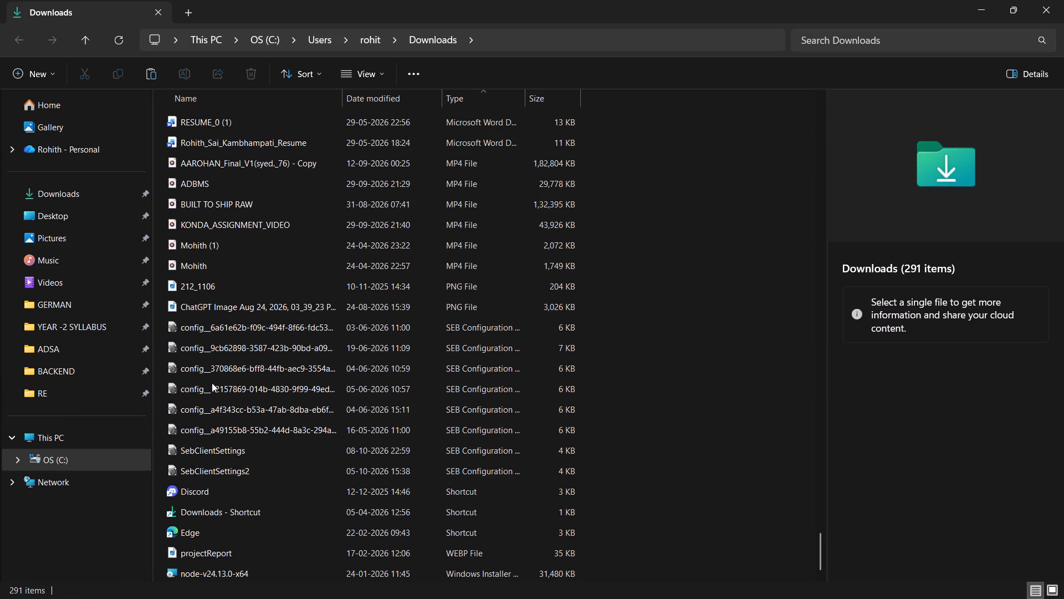
Look through the Downloads file list for the original RM_ASSIGNMENT_1 6 PDF.
scroll(294, 388, "down", 7)
scroll(294, 388, "up", 20)
scroll(294, 388, "up", 12)
scroll(294, 388, "down", 2)
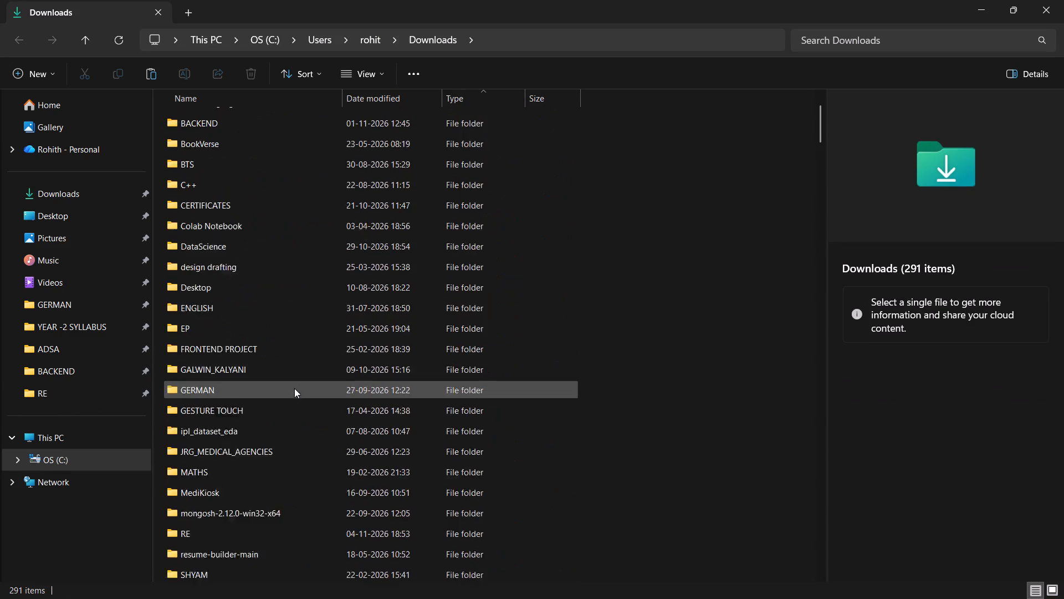
scroll(294, 388, "down", 4)
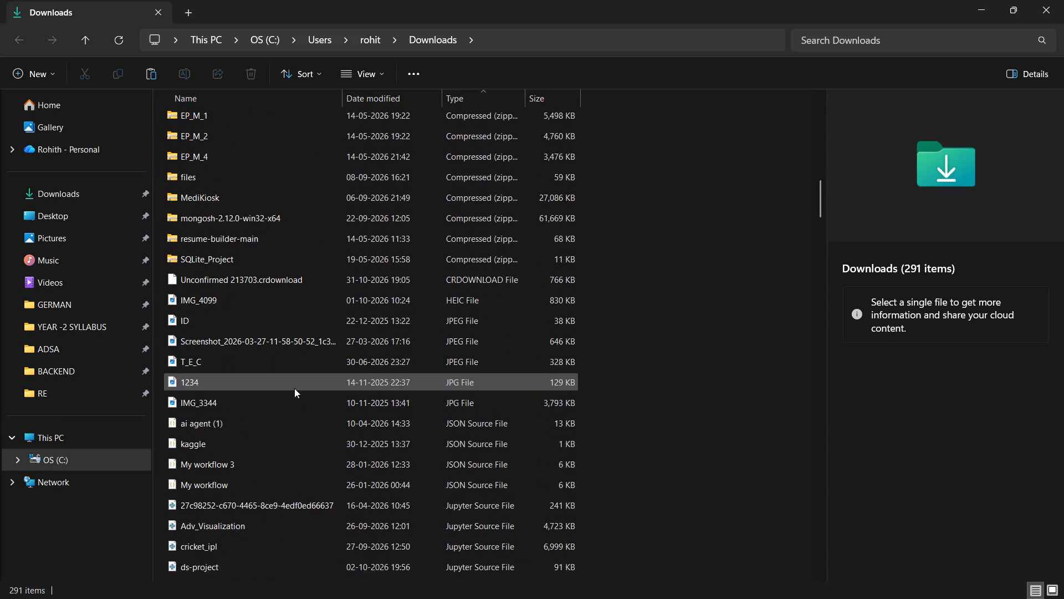
scroll(294, 388, "down", 3)
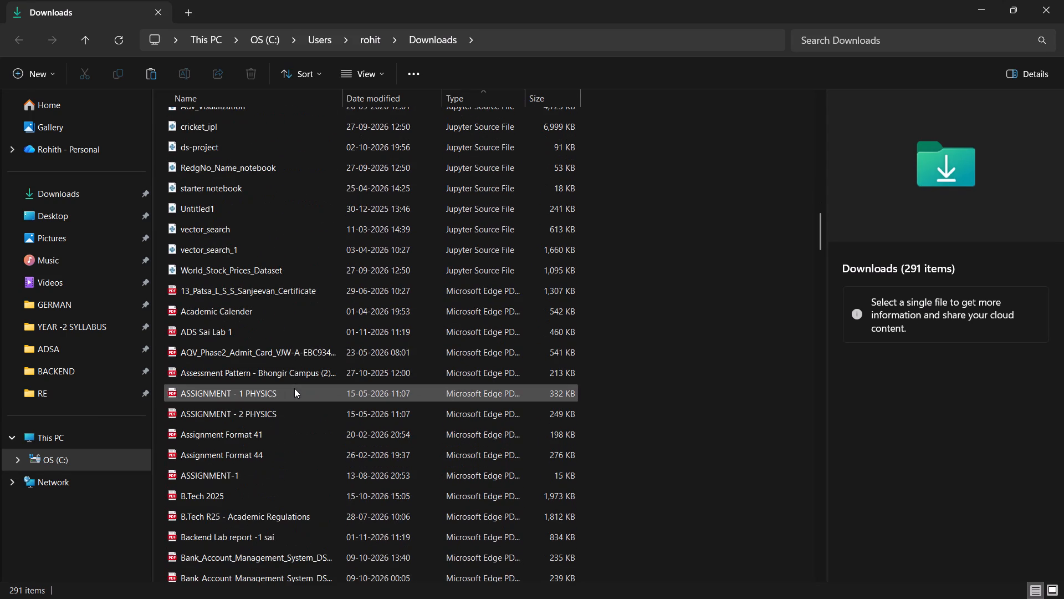
scroll(294, 388, "down", 3)
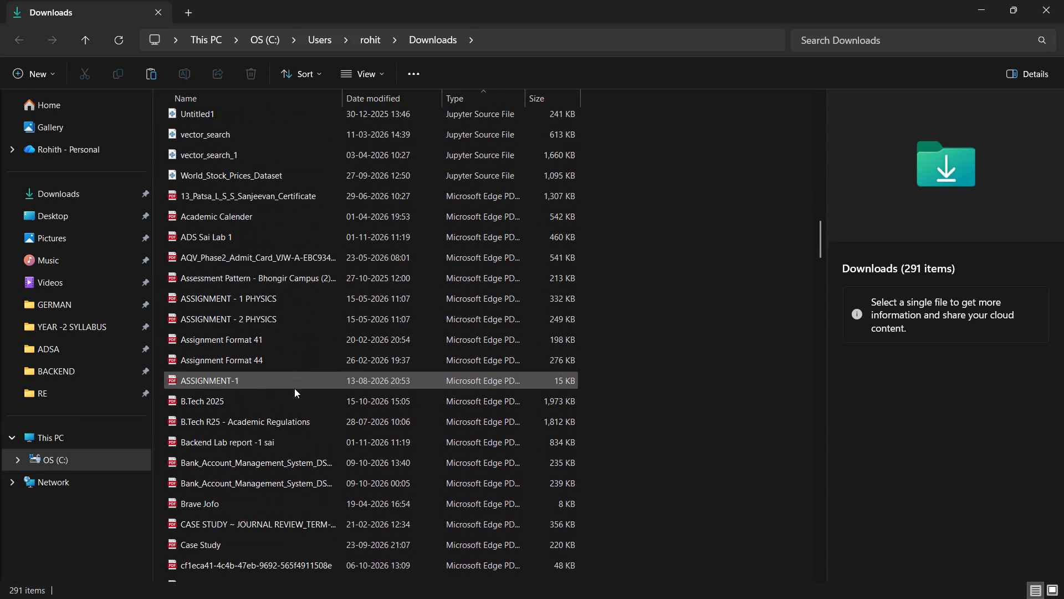
scroll(294, 388, "down", 1)
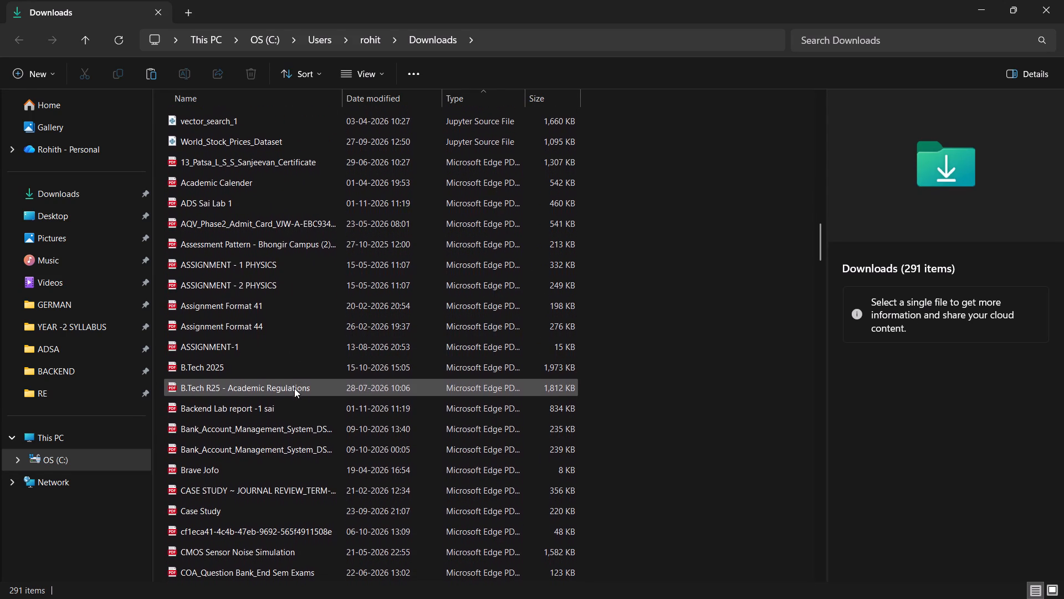
scroll(294, 388, "down", 2)
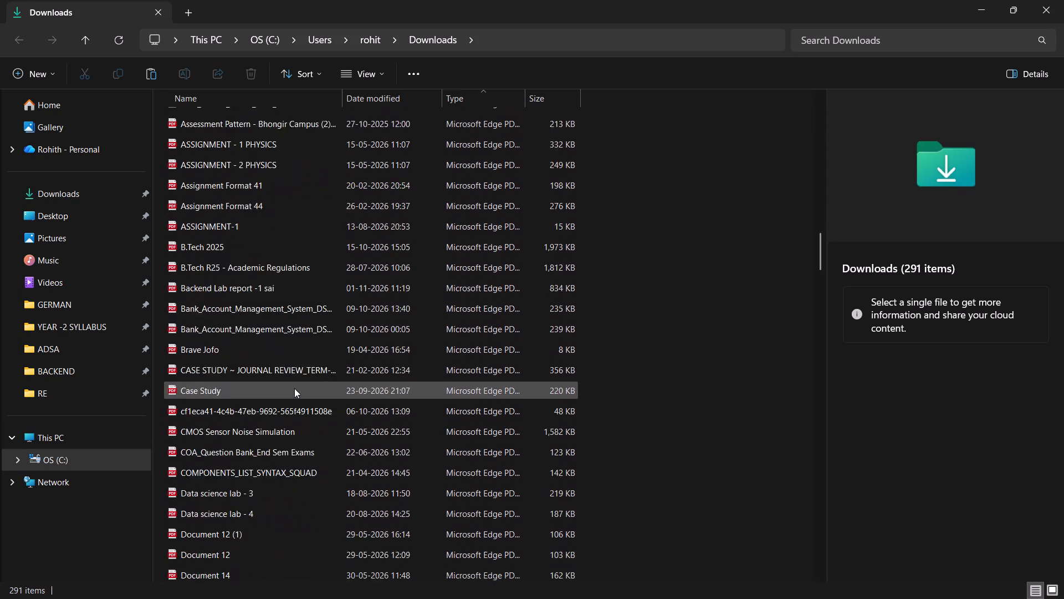
scroll(294, 388, "down", 7)
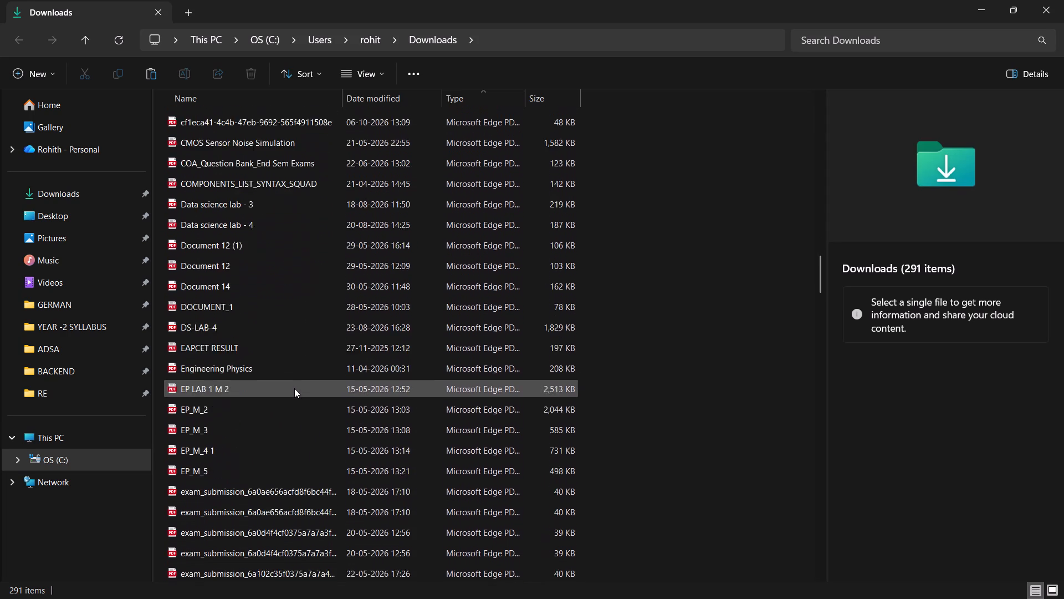
scroll(294, 388, "down", 5)
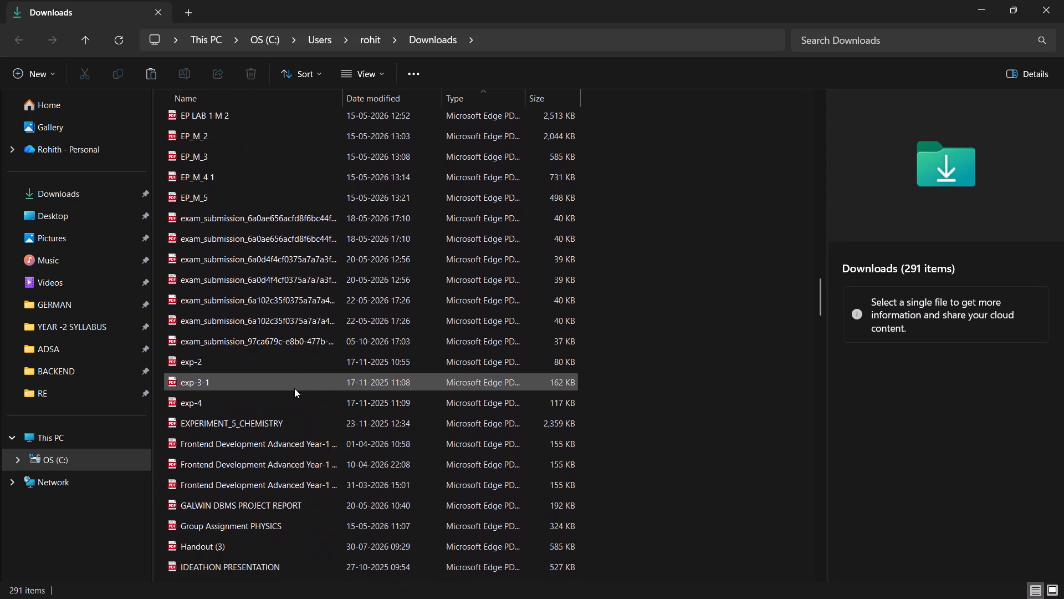
scroll(294, 388, "down", 5)
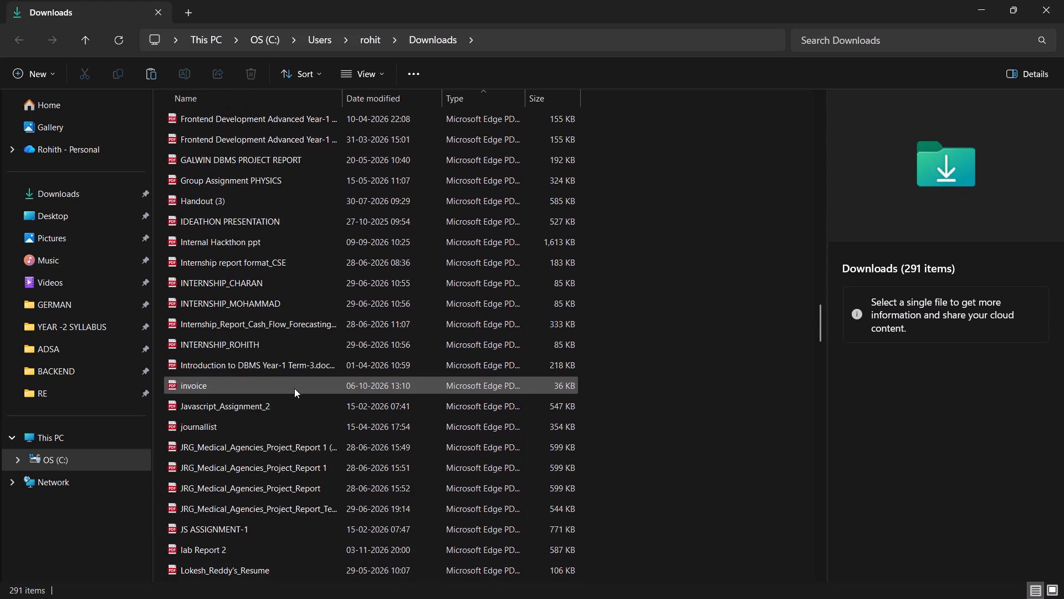
scroll(294, 388, "down", 4)
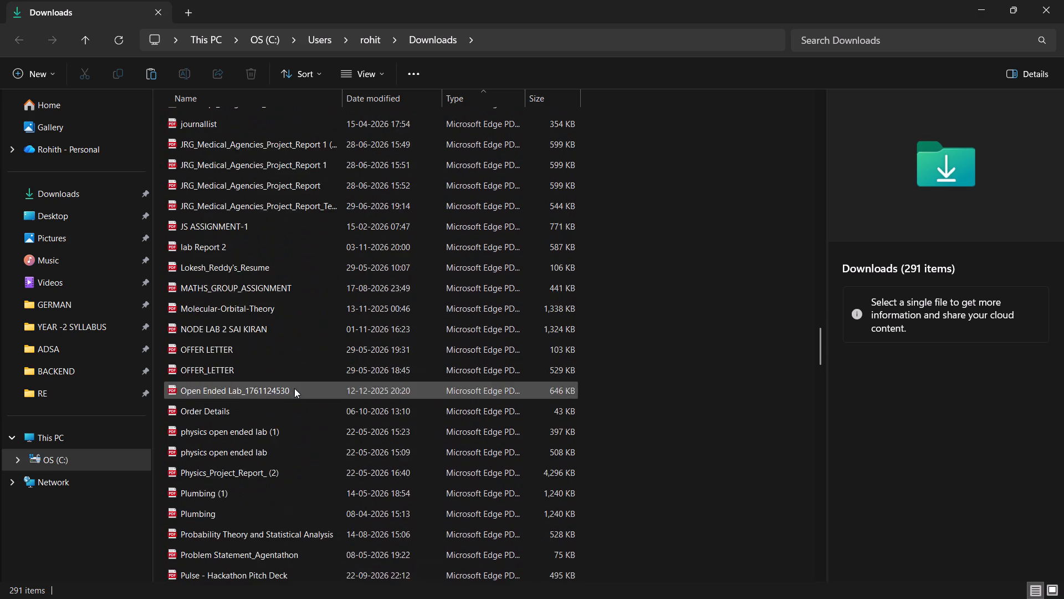
scroll(294, 388, "down", 4)
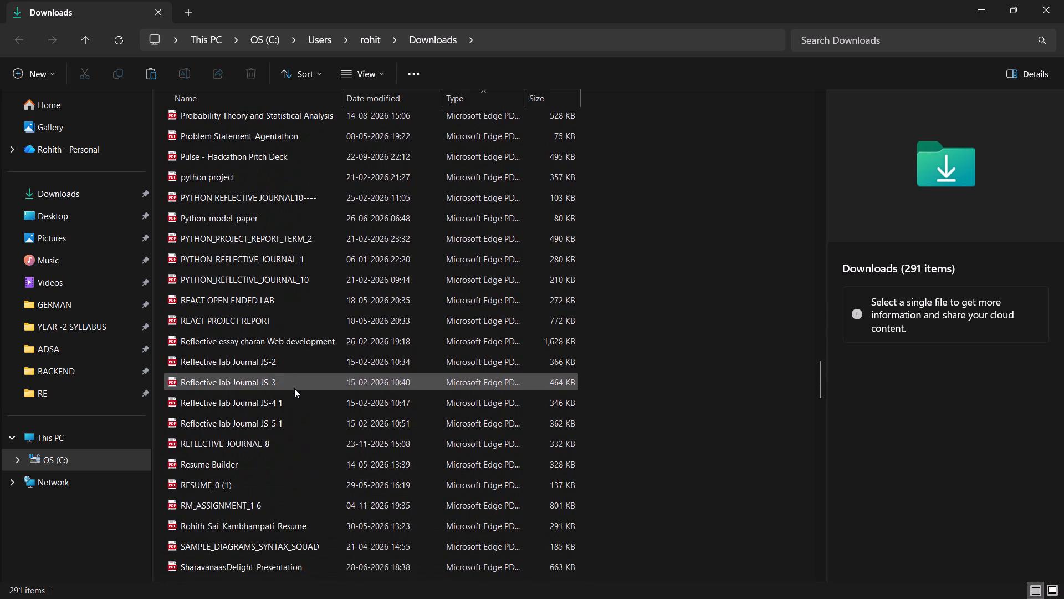
scroll(294, 388, "down", 2)
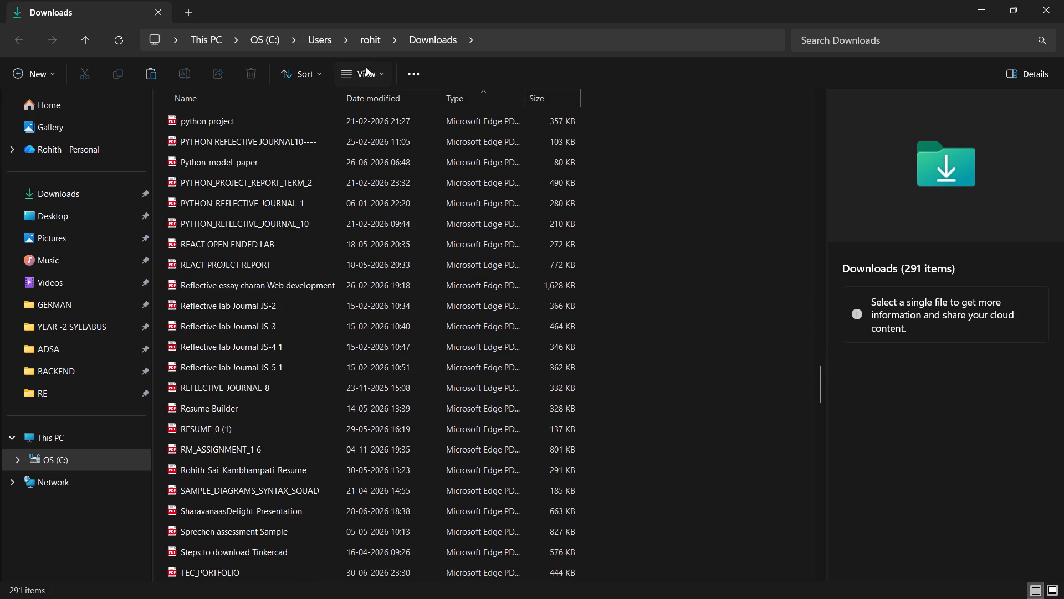
Sort the Downloads folder by date modified and delete the original RM_ASSIGNMENT_1 6 PDF.
left_click(318, 73)
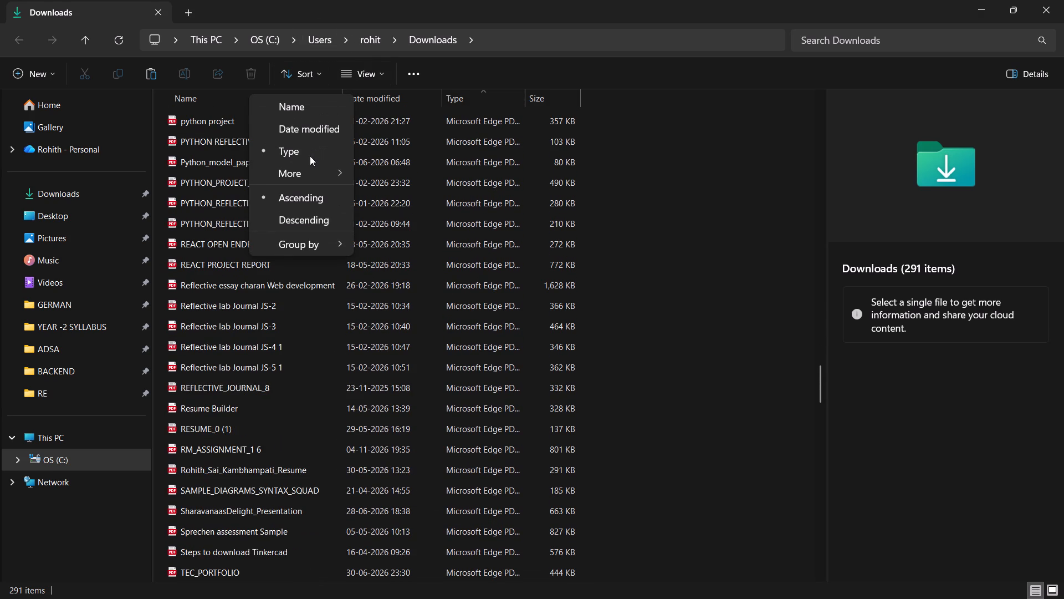
left_click(313, 126)
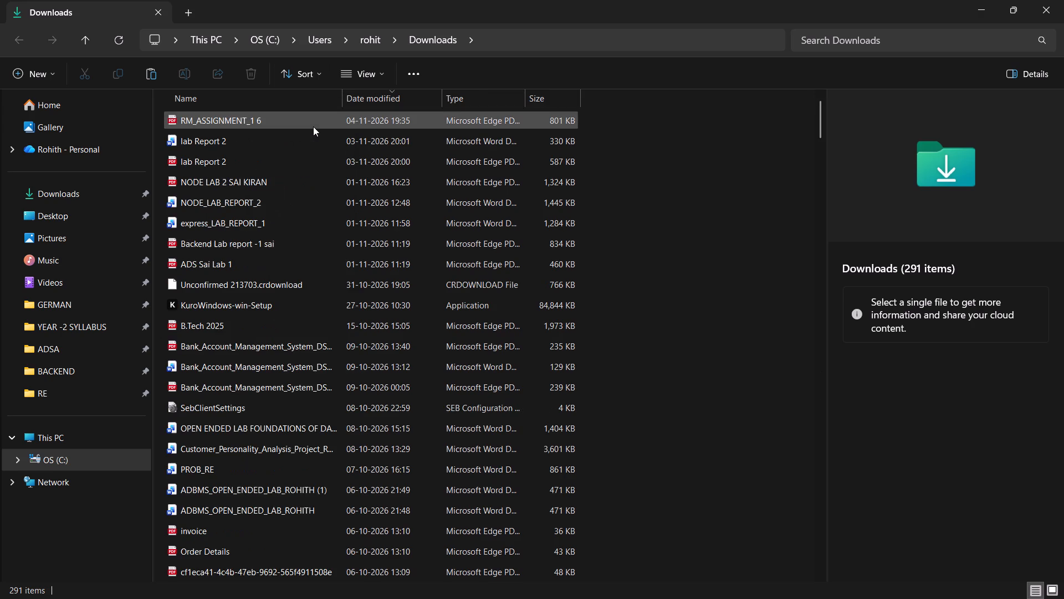
scroll(309, 227, "up", 8)
left_click(253, 124)
left_click(249, 62)
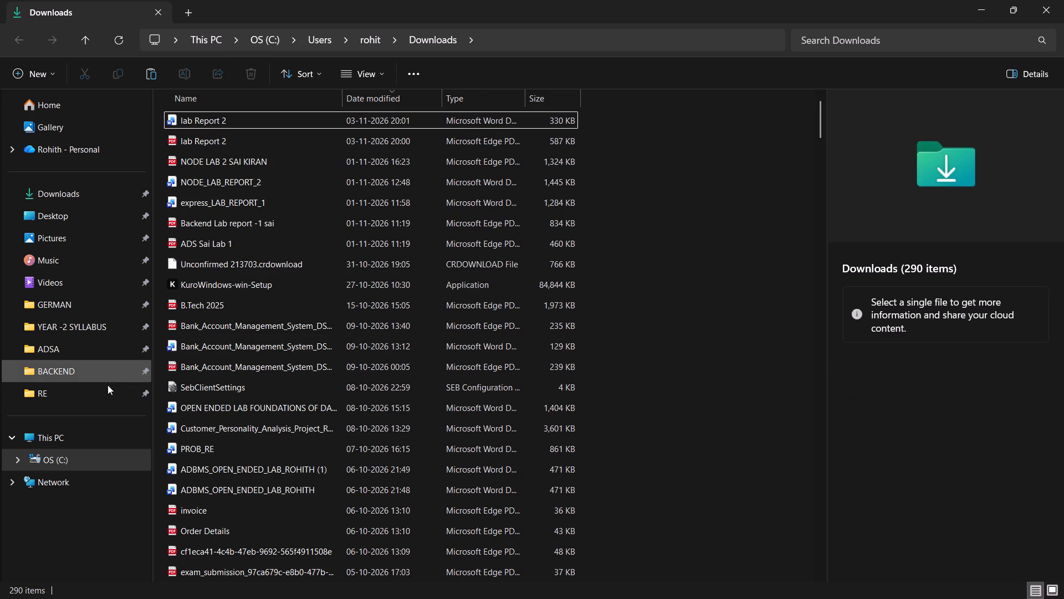
In the RE folder, rename the RM_ASSIGNMENT_1 6_removed PDF as RE_ASSIGNMENT_1.
left_click(101, 399)
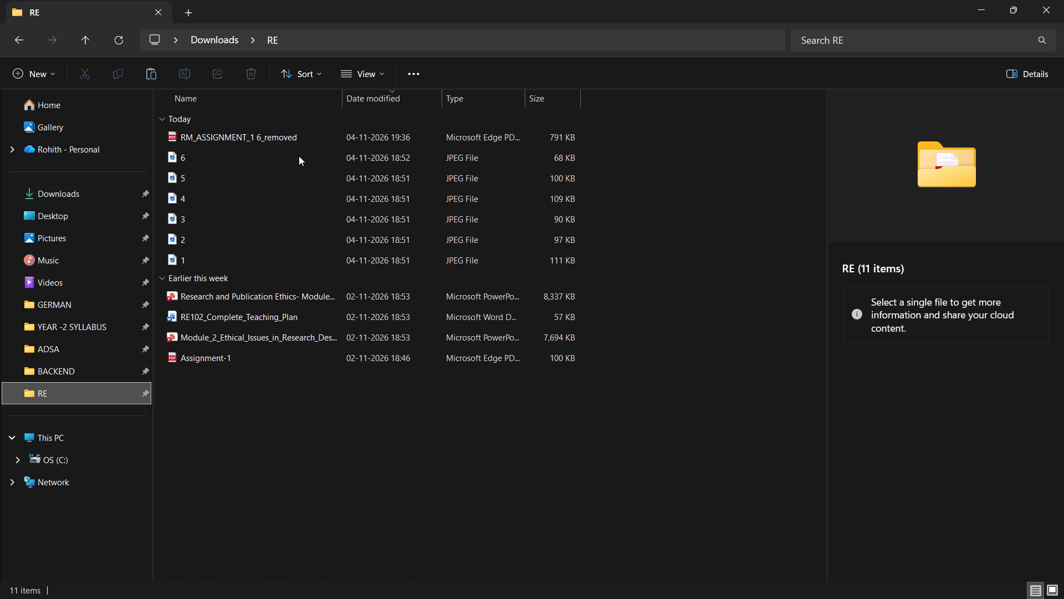
left_click(290, 145)
left_click(185, 64)
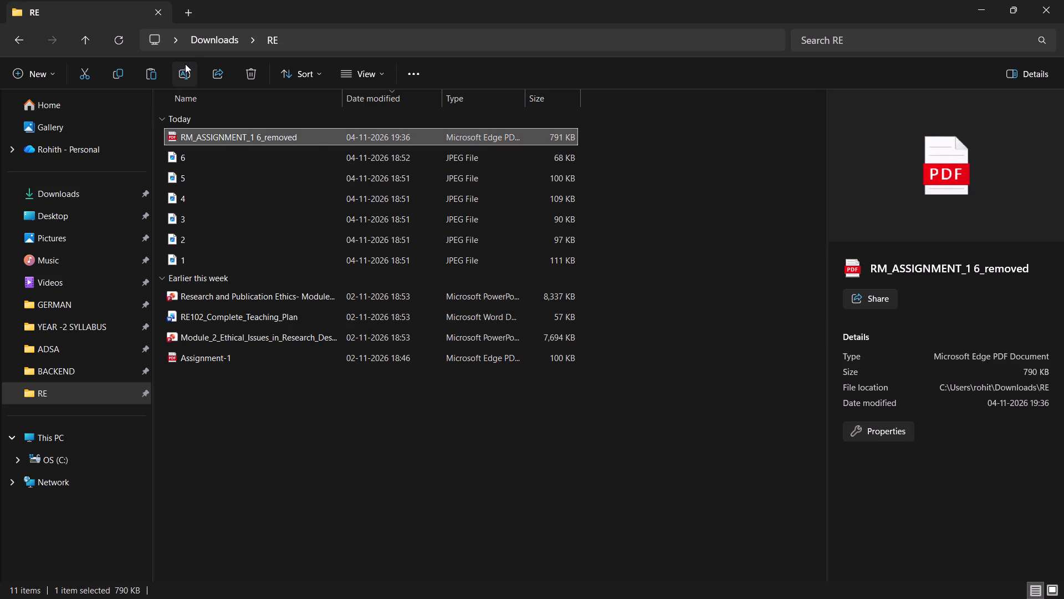
left_click(306, 137)
key("BackSpace")
key("BackSpace")
key("BackSpace")
key("BackSpace")
key("BackSpace")
key("BackSpace")
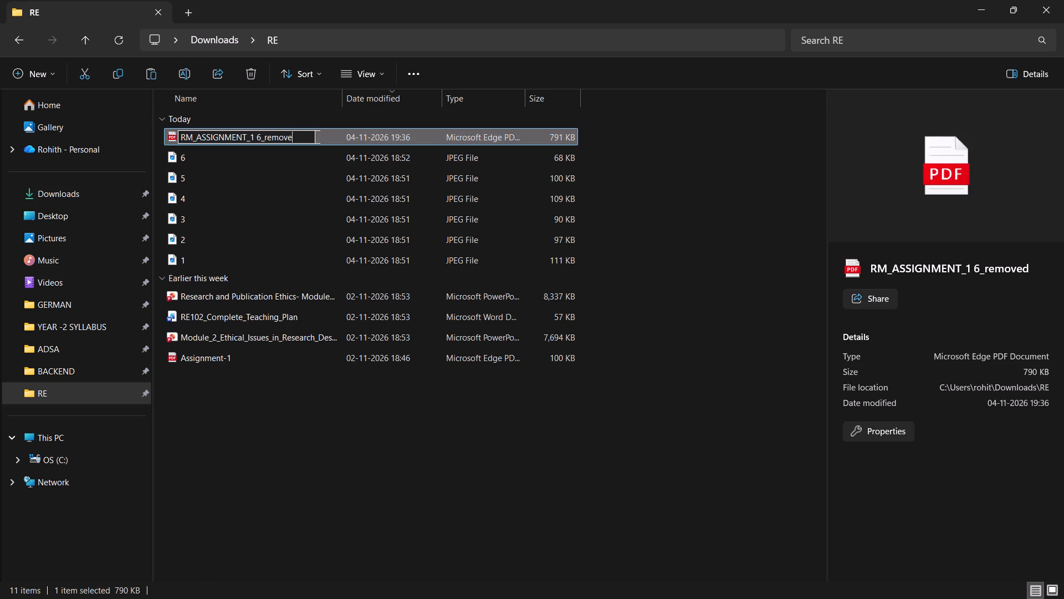
key("BackSpace")
key("BackSpace")
key("BackSpace")
key("BackSpace")
key("Left")
key("Left")
key("Left")
key("Left")
key("Left")
key("Left")
key("Left")
key("Left")
key("Left")
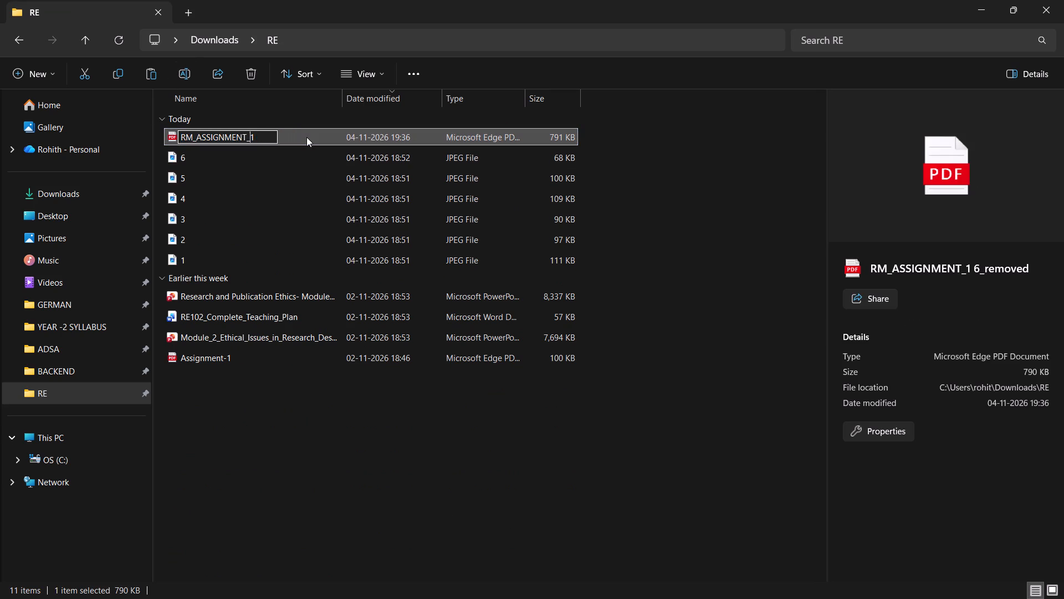
key("Left")
key("Left")
key("Left")
key("Left")
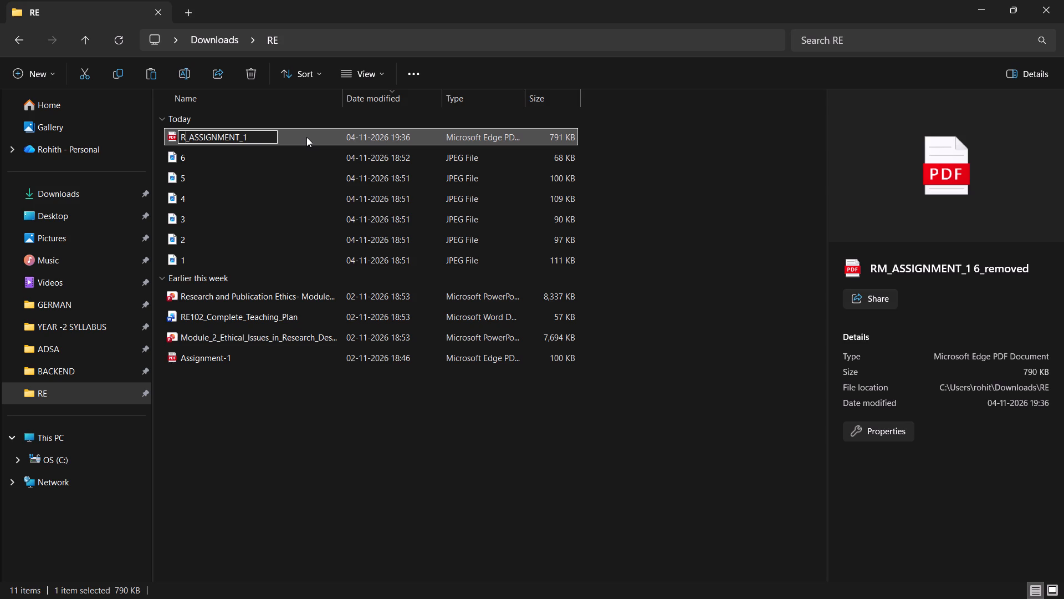
key("BackSpace")
key("e")
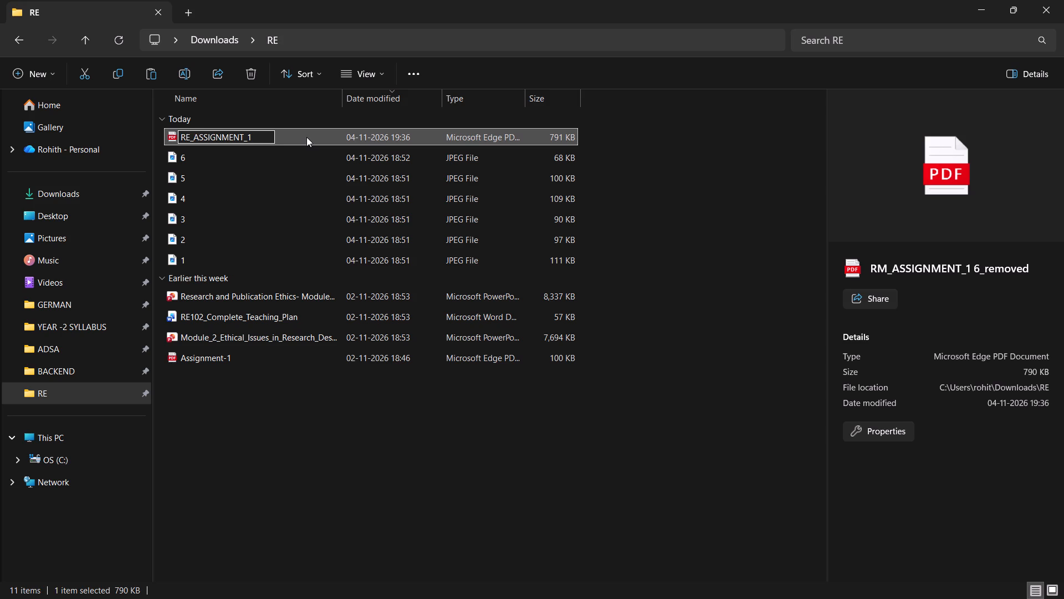
key("Return")
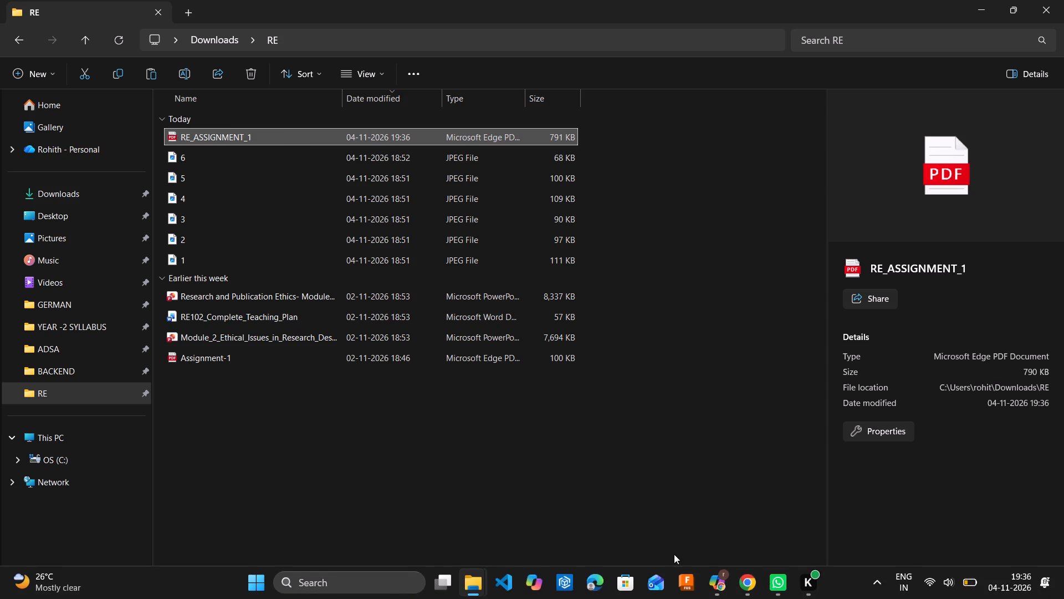
Switch to the Aurora University assessments page in Chrome and close the Assignment 5 details.
left_click(733, 585)
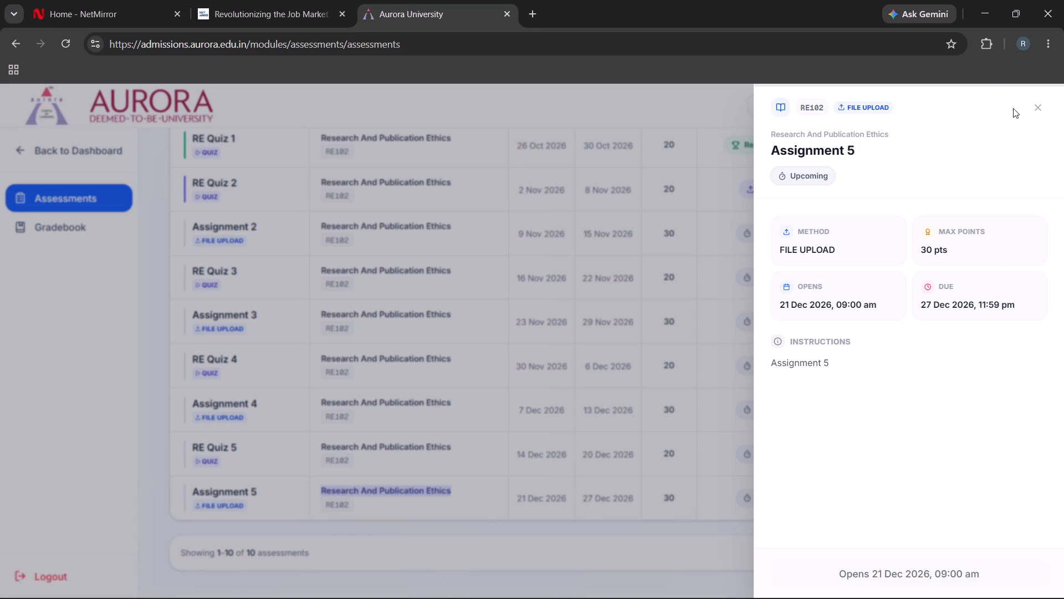
left_click(1040, 108)
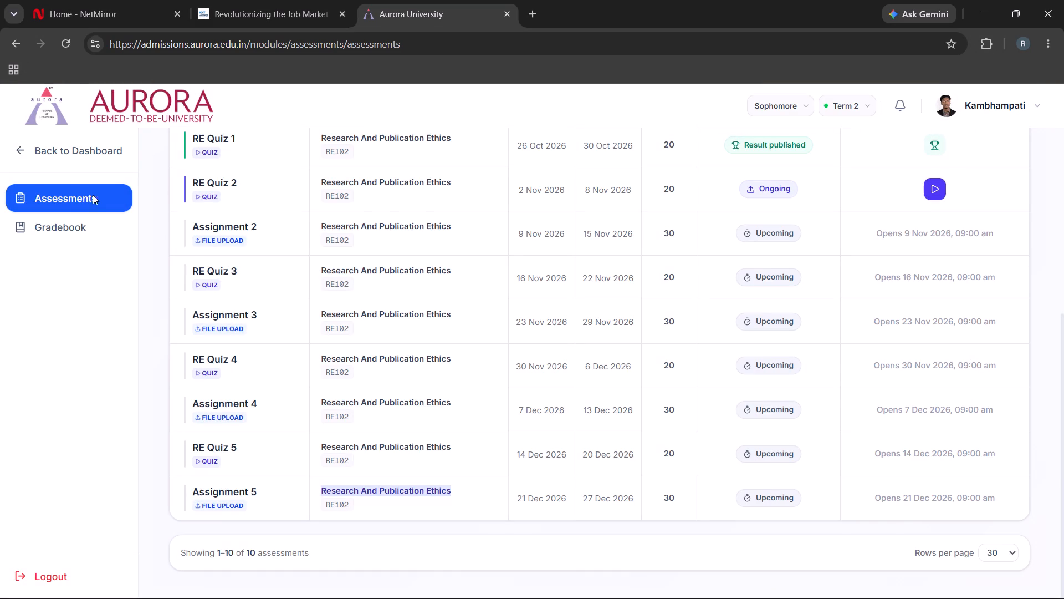
left_click(62, 283)
scroll(375, 356, "up", 2)
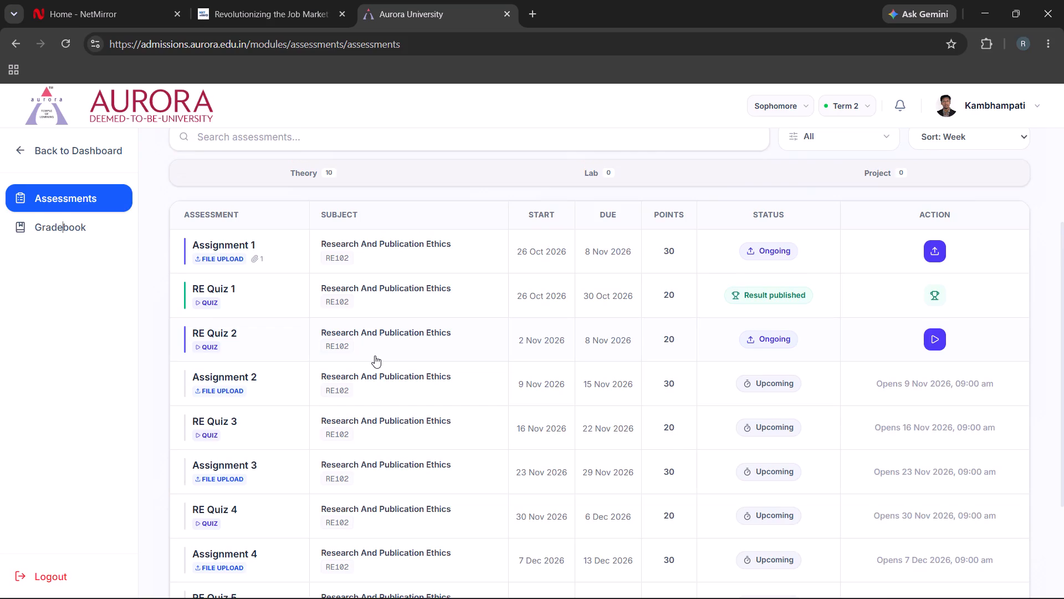
View the published result of RE Quiz 1 and return to the assessments list.
left_click(936, 291)
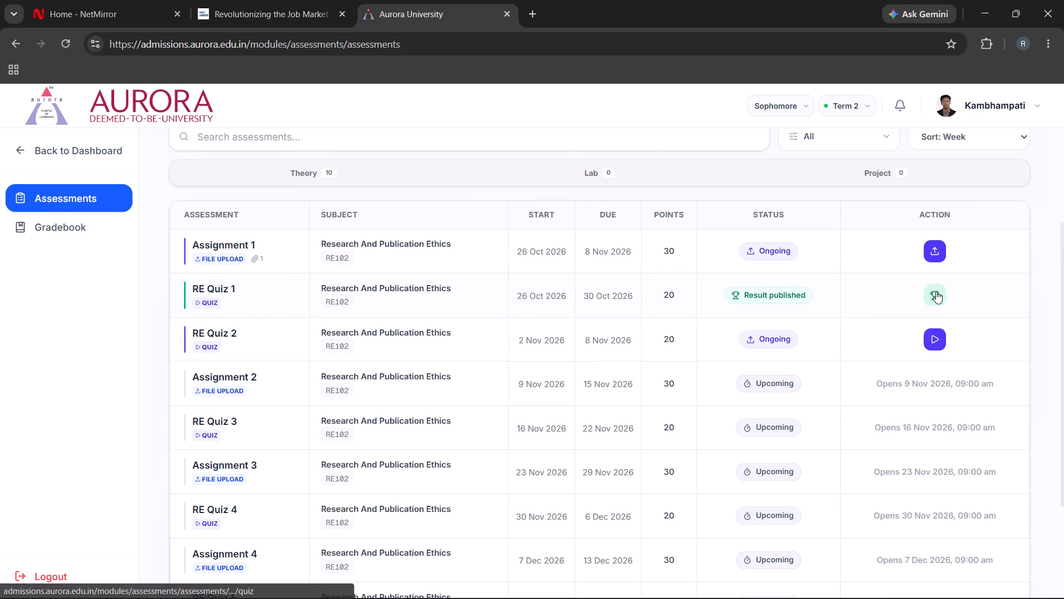
left_click(936, 291)
left_click(307, 101)
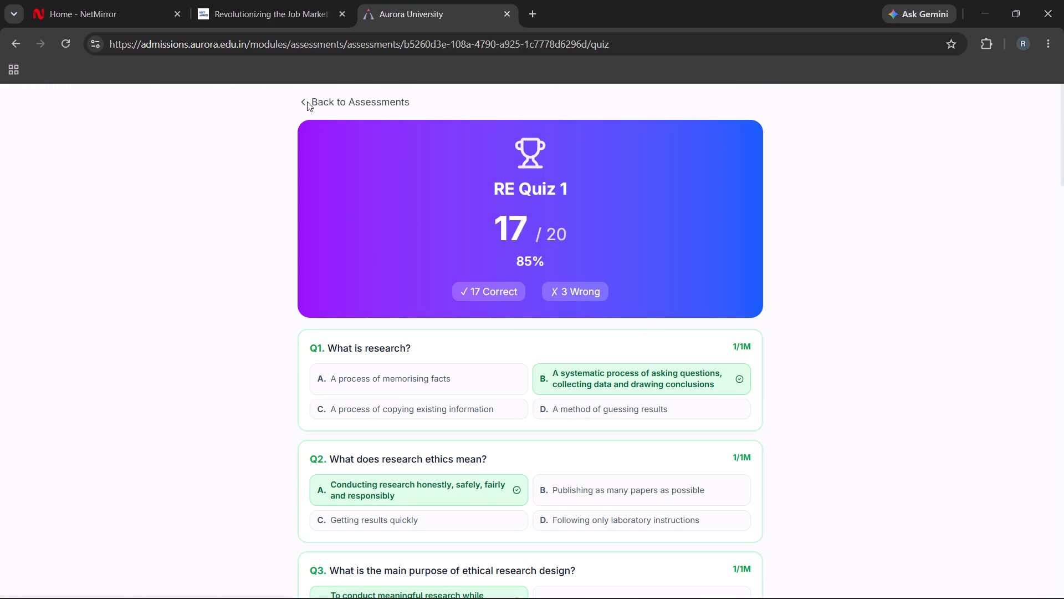
View the details of Assignment 1 in Research And Publication Ethics, and close them.
scroll(594, 392, "down", 1)
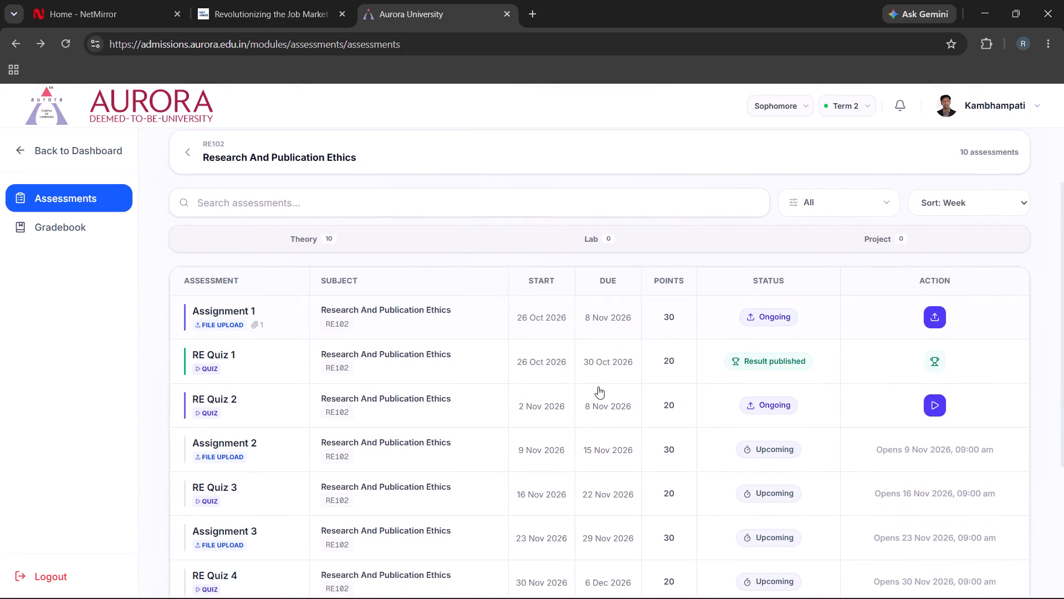
left_click(531, 323)
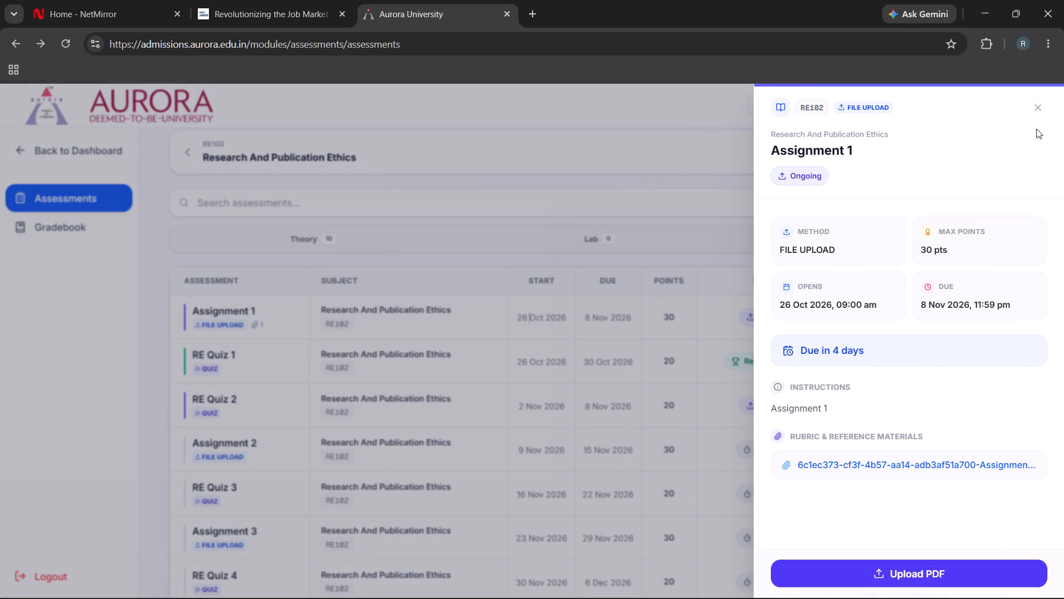
left_click(1033, 113)
Submit the RE_ASSIGNMENT_1 PDF from the RE folder as the file upload for Assignment 1.
left_click(937, 326)
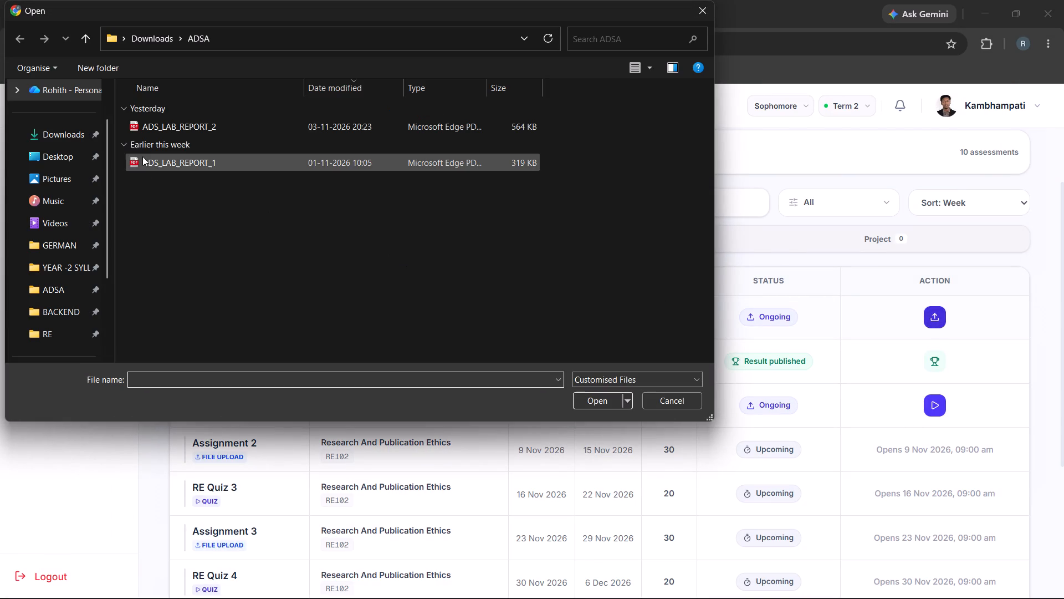
left_click(61, 326)
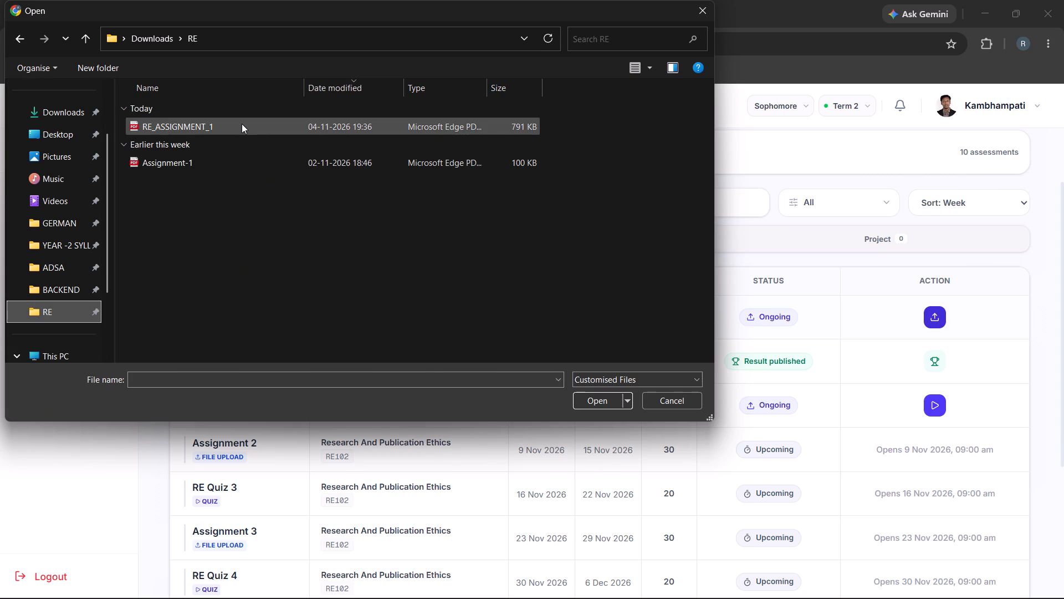
double_click(242, 124)
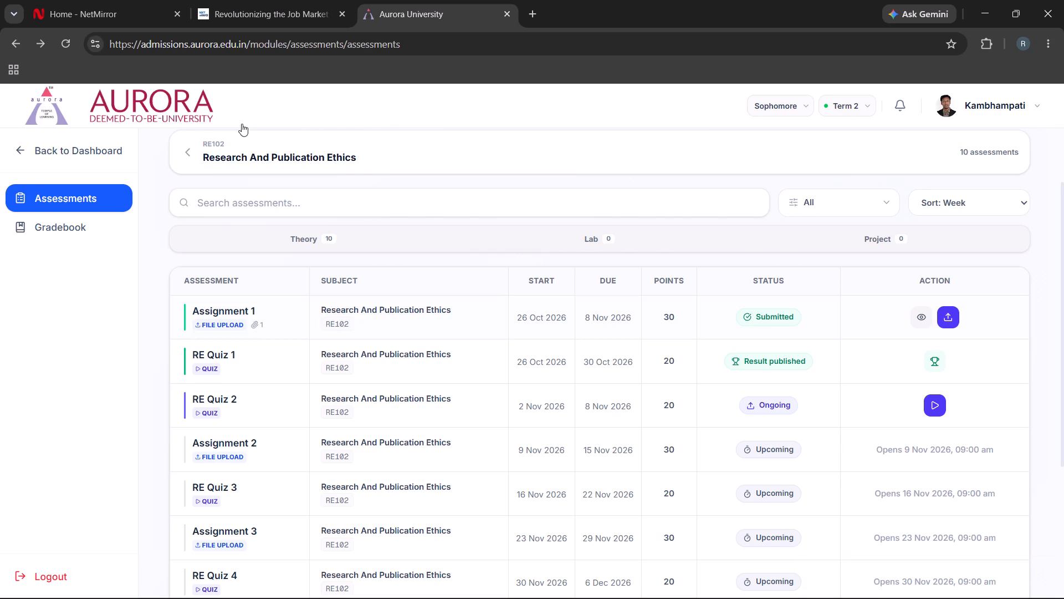
Check the submitted Assignment 1 PDF from its first page to its last, and close it.
left_click(927, 319)
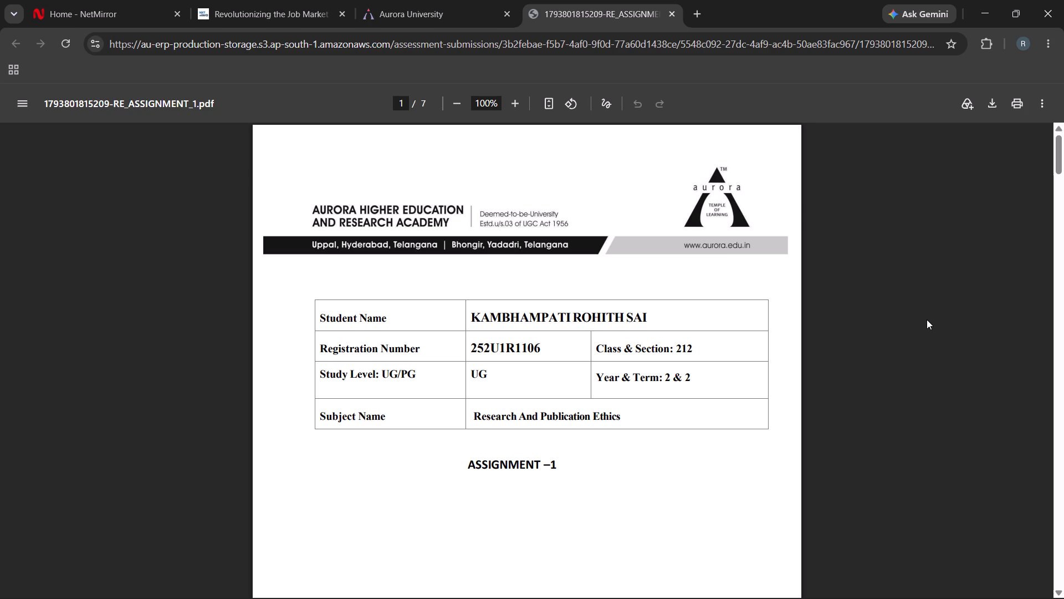
scroll(927, 319, "down", 20)
scroll(927, 319, "down", 6)
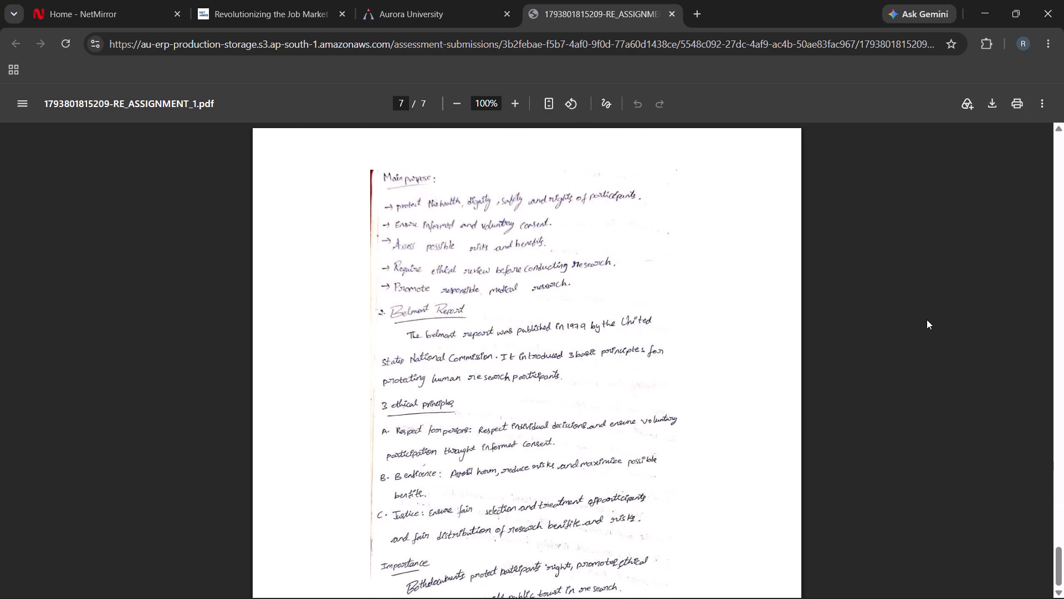
scroll(927, 319, "down", 3)
scroll(927, 319, "up", 20)
scroll(927, 319, "up", 14)
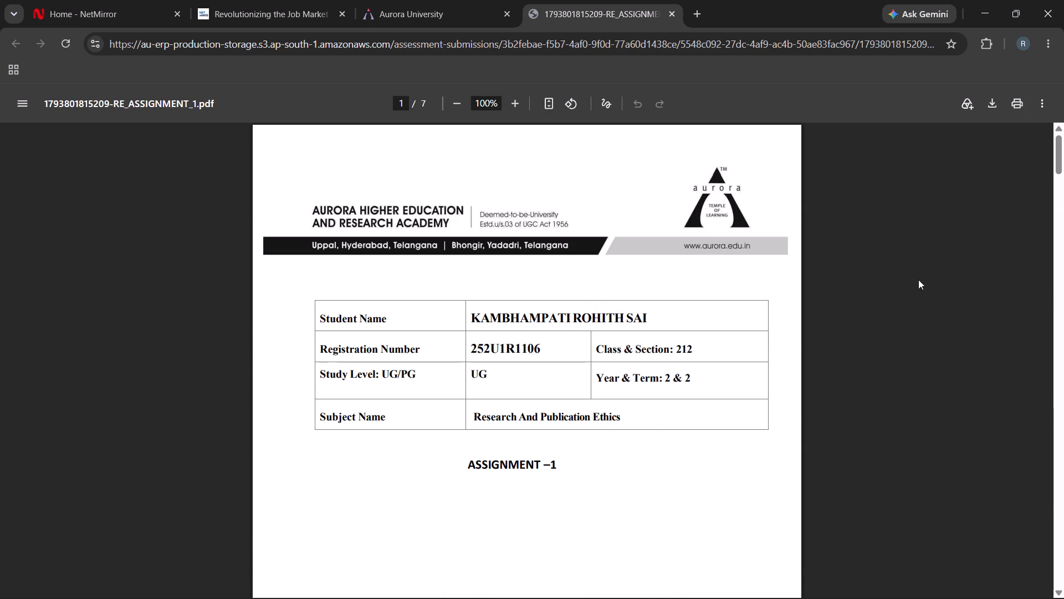
left_click(673, 9)
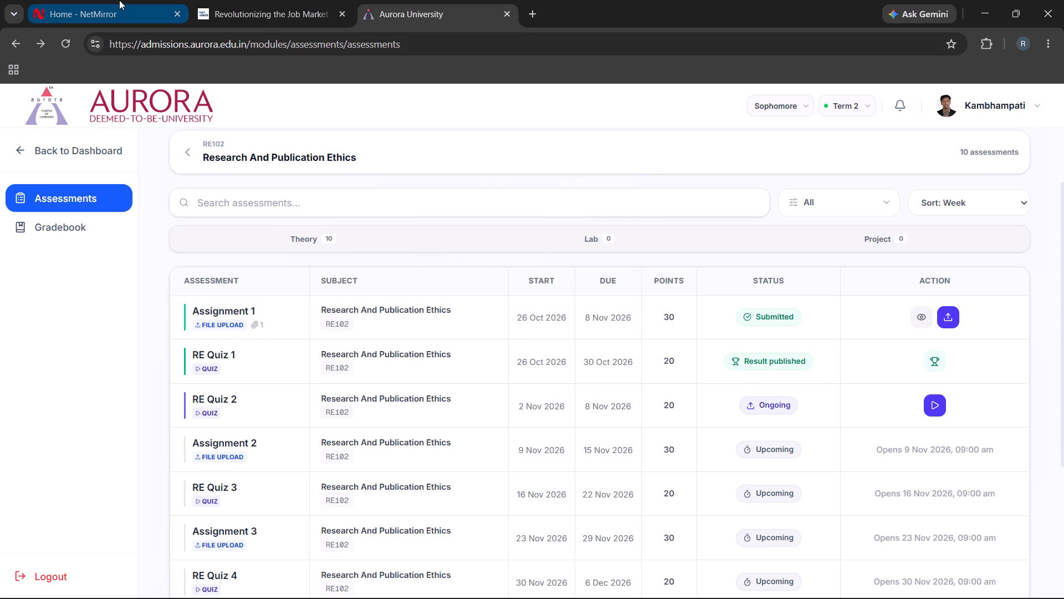
Switch to the NetMirror home page and dismiss the Opera GX advertisement.
left_click(134, 5)
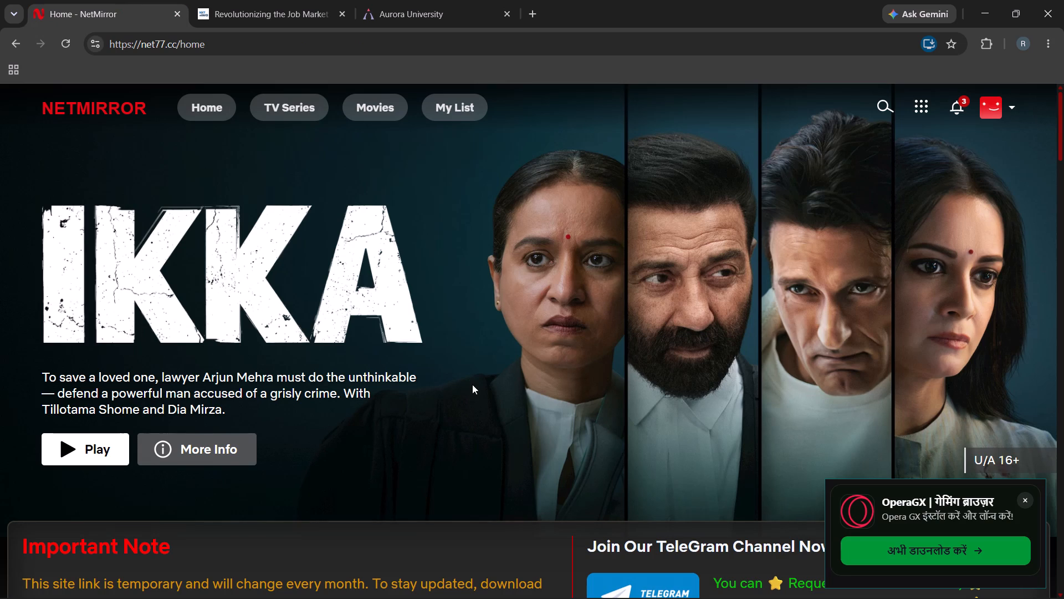
left_click(1025, 495)
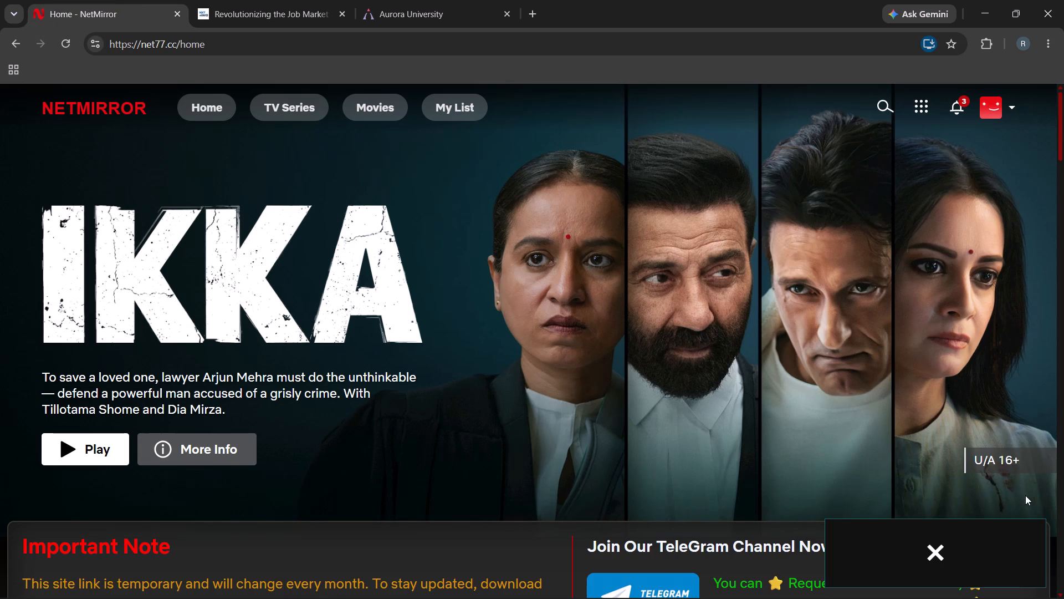
left_click(930, 546)
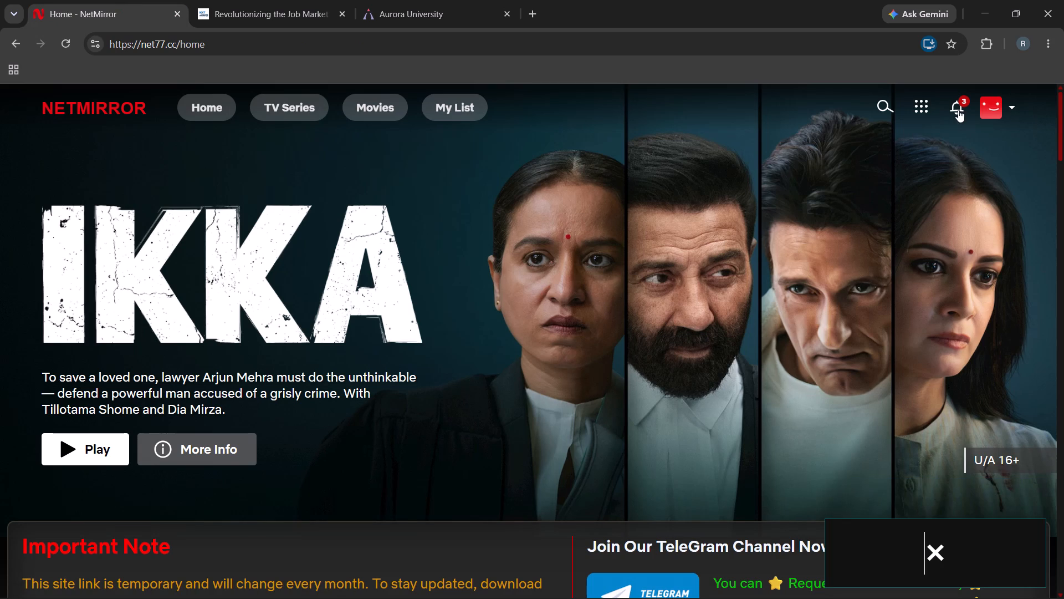
View the NetMirror notifications, closing the advertising page that opens in a separate tab.
left_click(958, 110)
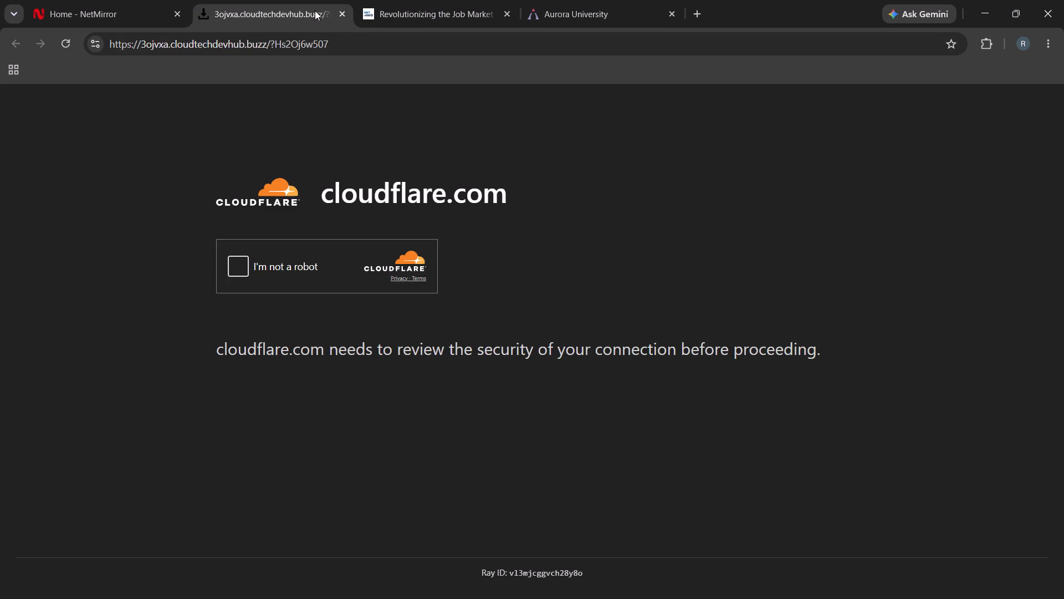
left_click(339, 13)
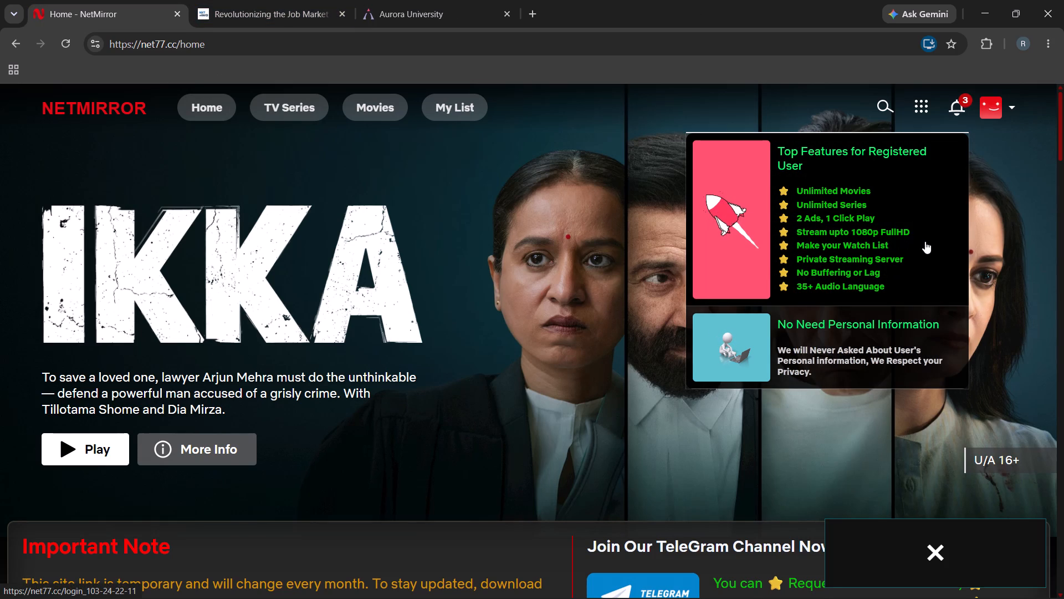
scroll(925, 241, "down", 4)
scroll(925, 241, "up", 4)
left_click(959, 108)
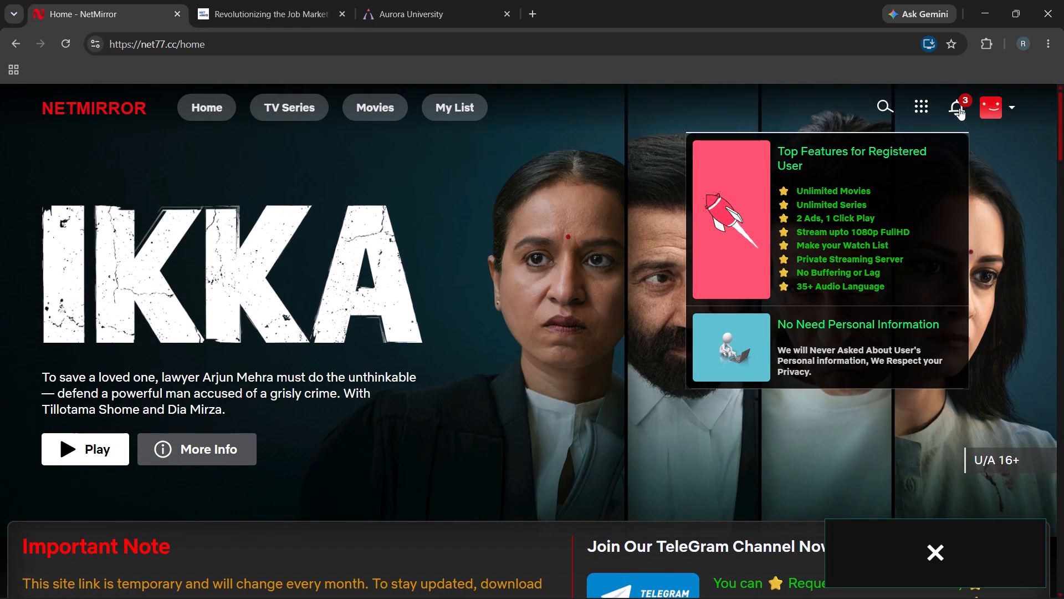
View the NetMirror account options and browse the title rows on the home page.
left_click(1010, 105)
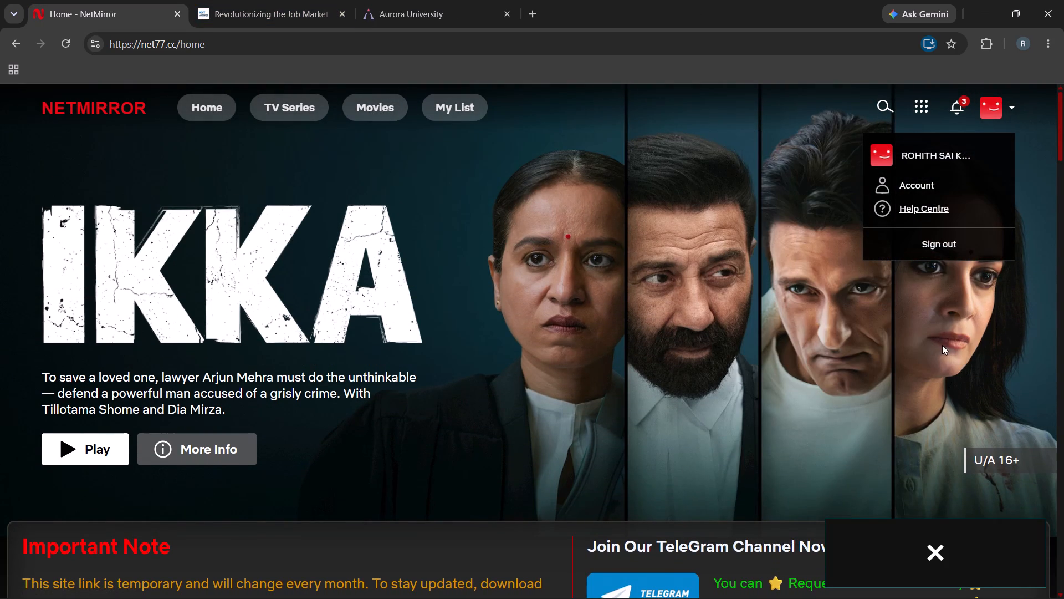
scroll(377, 358, "down", 5)
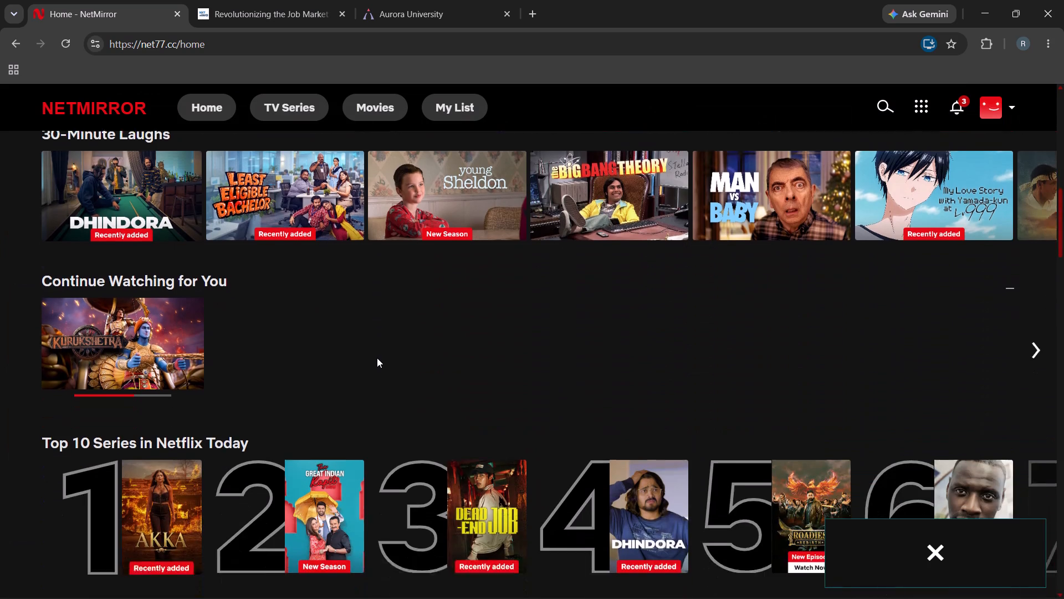
scroll(377, 358, "up", 1)
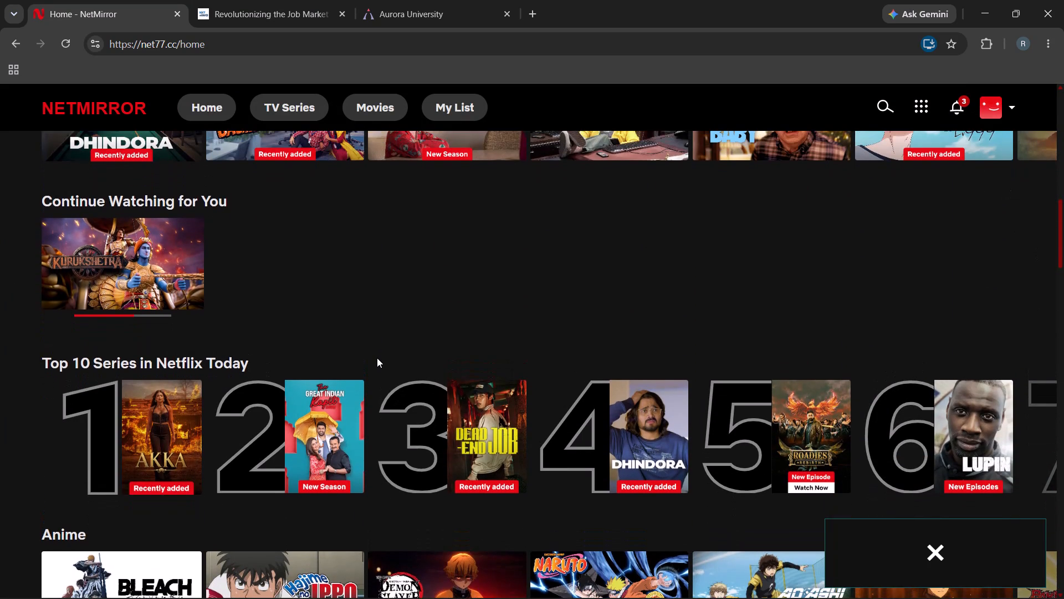